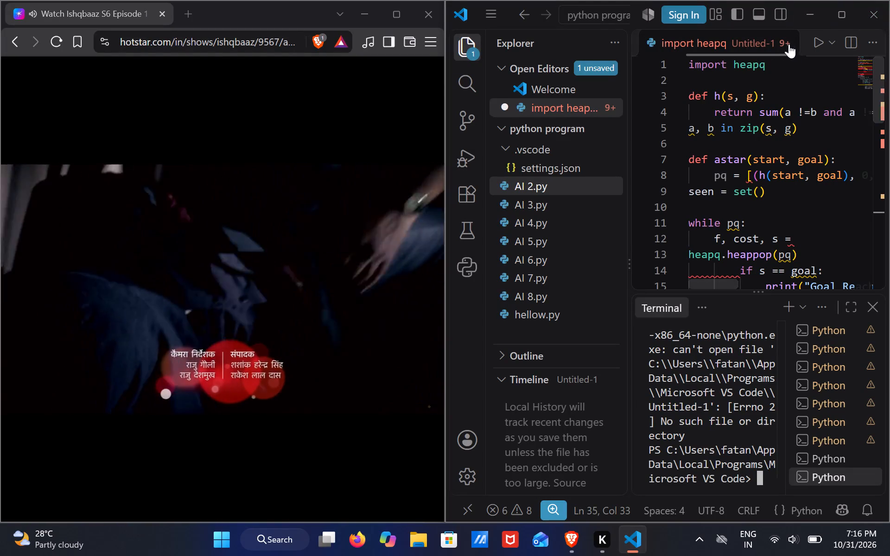
Delete all the code in the unsaved Untitled-1 Python file.
click(827, 83)
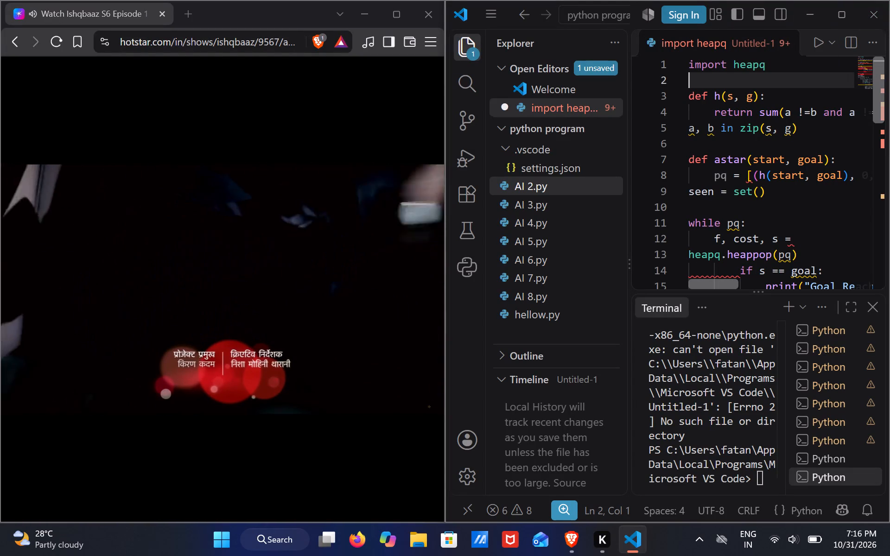
click(687, 61)
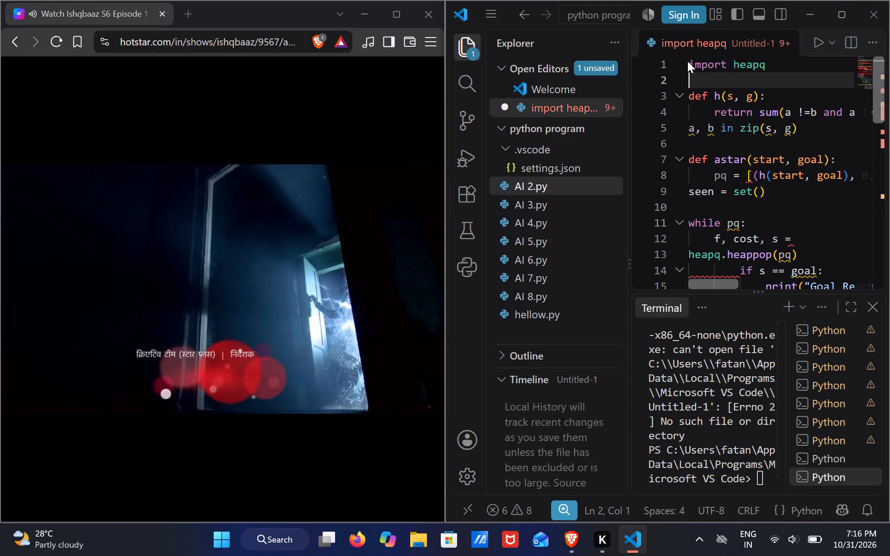
drag(689, 62, 689, 63)
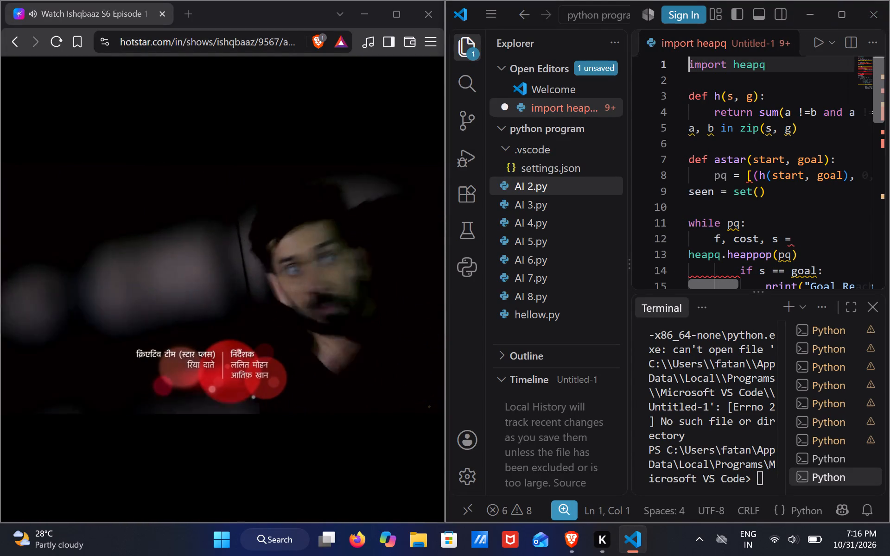
drag(689, 63, 795, 384)
key(Delete)
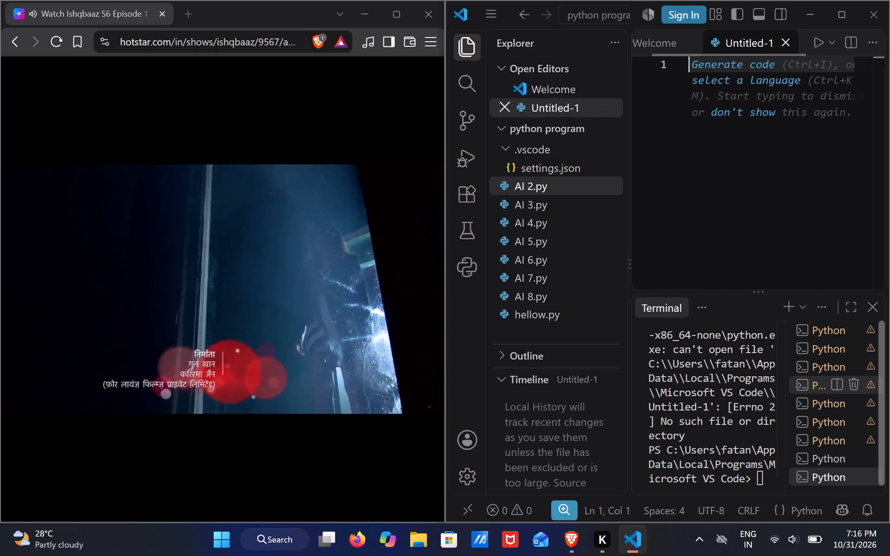
Close the empty Untitled-1 file and exit Visual Studio Code.
click(788, 39)
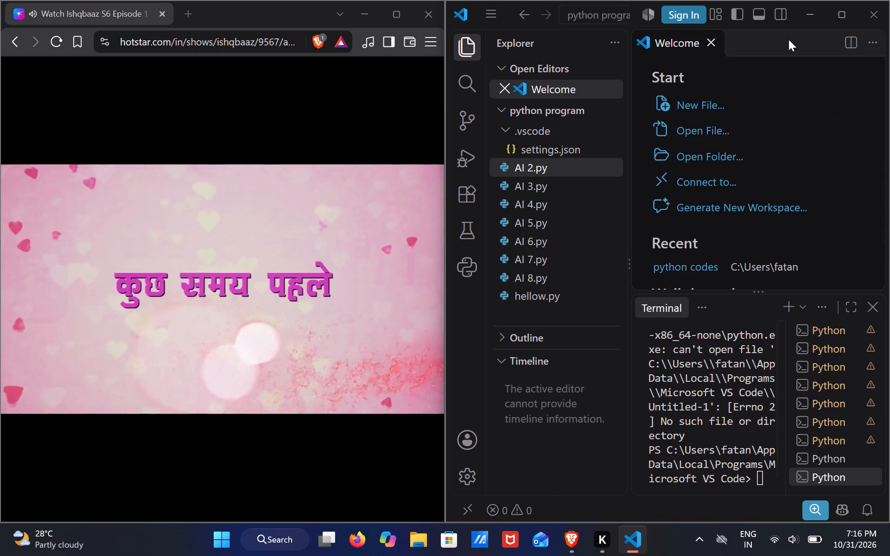
click(881, 10)
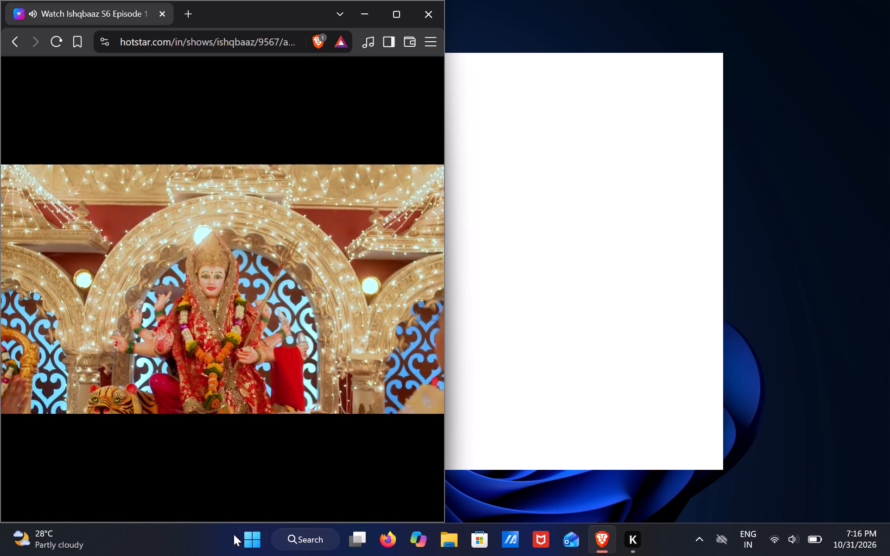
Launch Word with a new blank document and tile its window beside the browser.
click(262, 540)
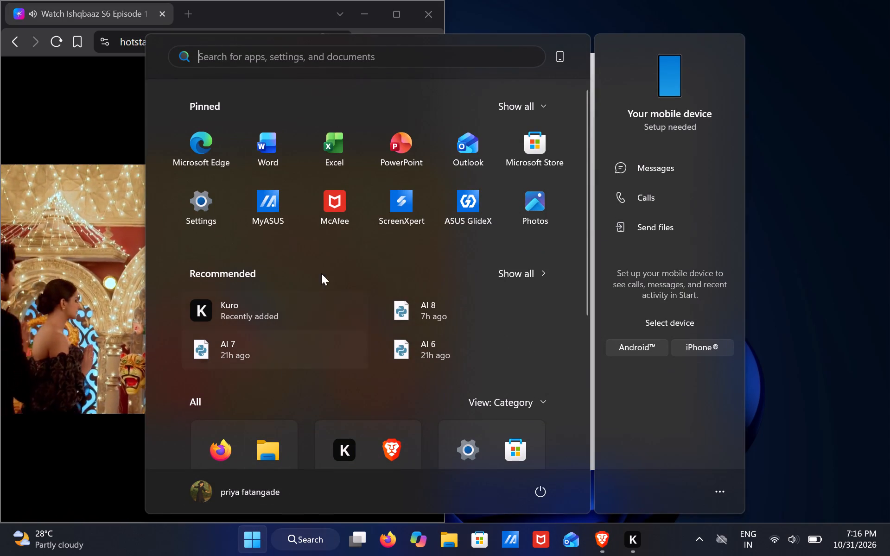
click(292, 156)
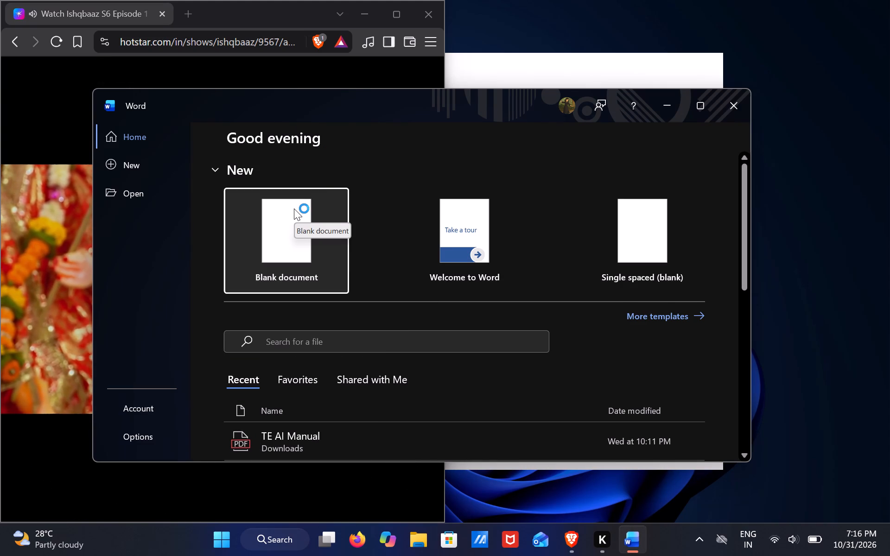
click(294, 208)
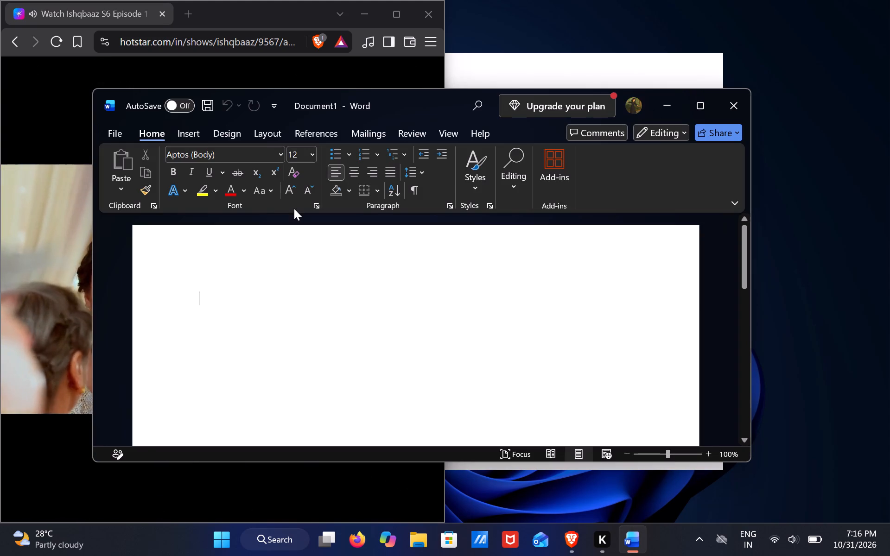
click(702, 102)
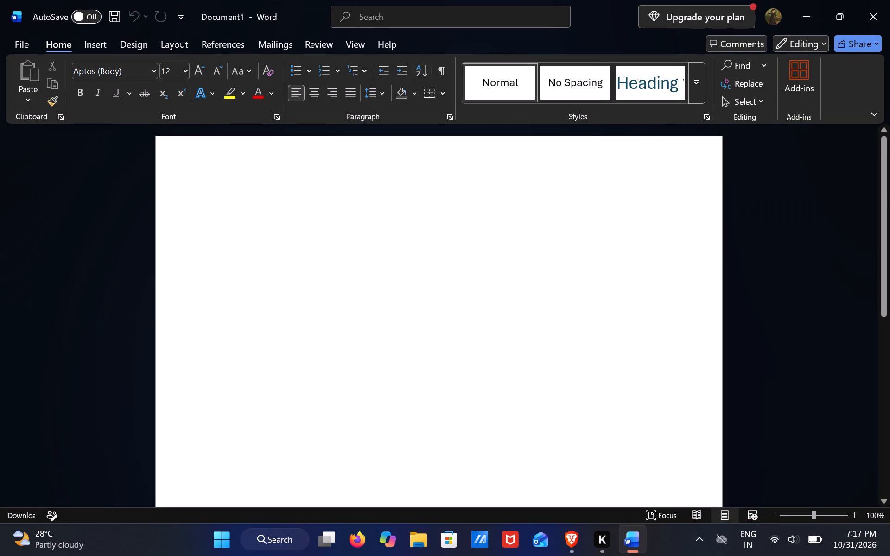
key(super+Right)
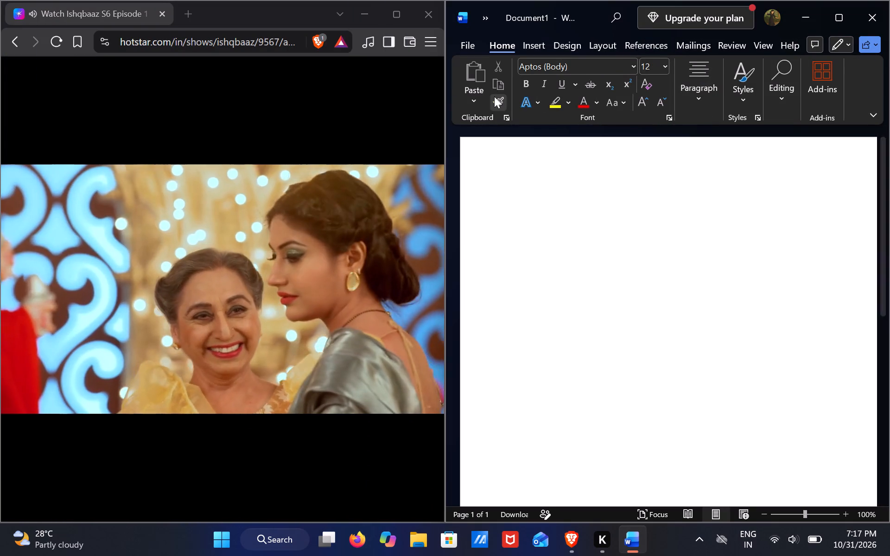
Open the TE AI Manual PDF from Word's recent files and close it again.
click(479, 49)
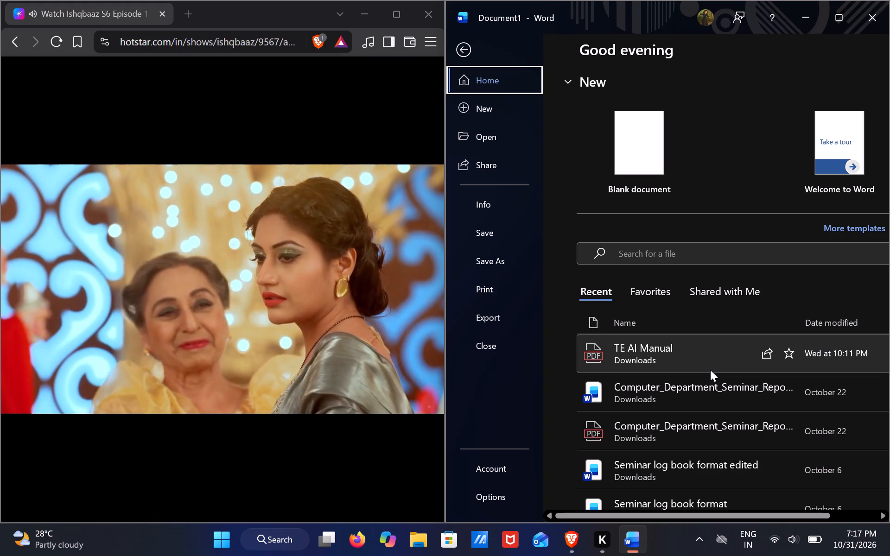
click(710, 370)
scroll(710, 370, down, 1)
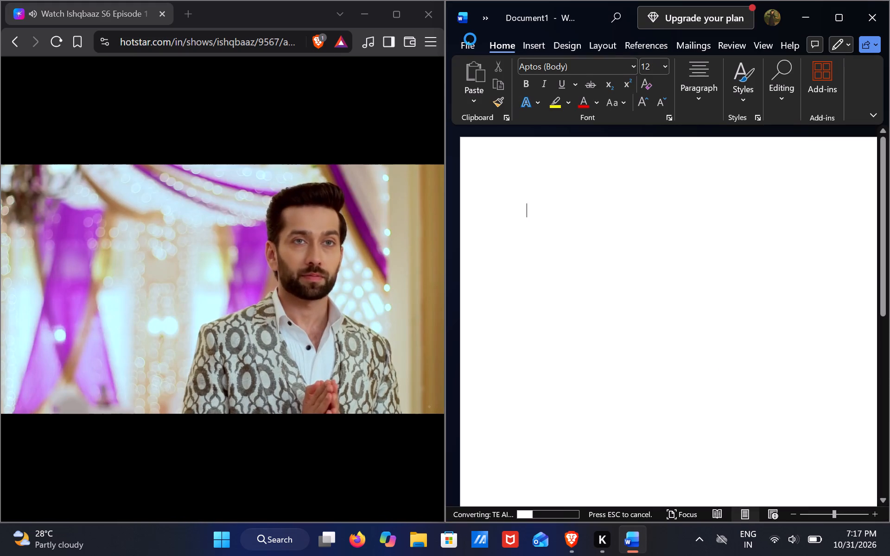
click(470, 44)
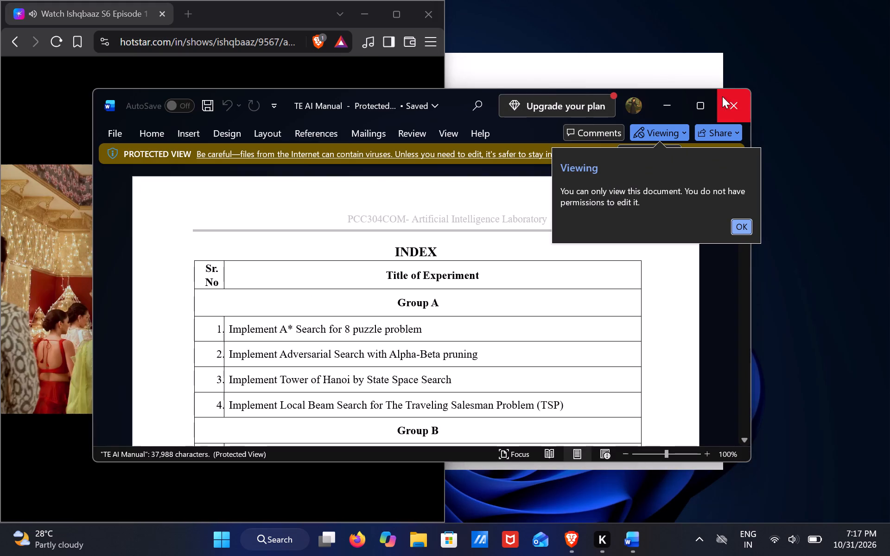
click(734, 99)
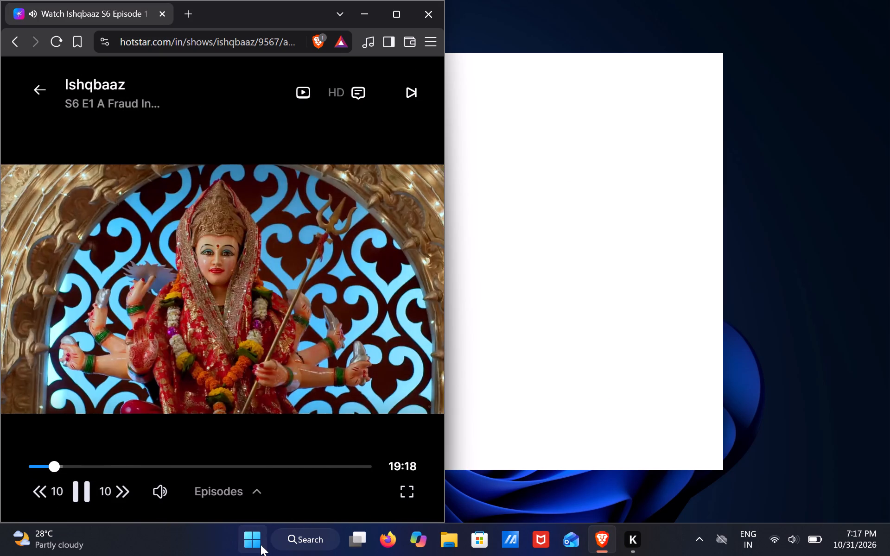
Launch Word again and tile its start window beside the browser.
click(261, 544)
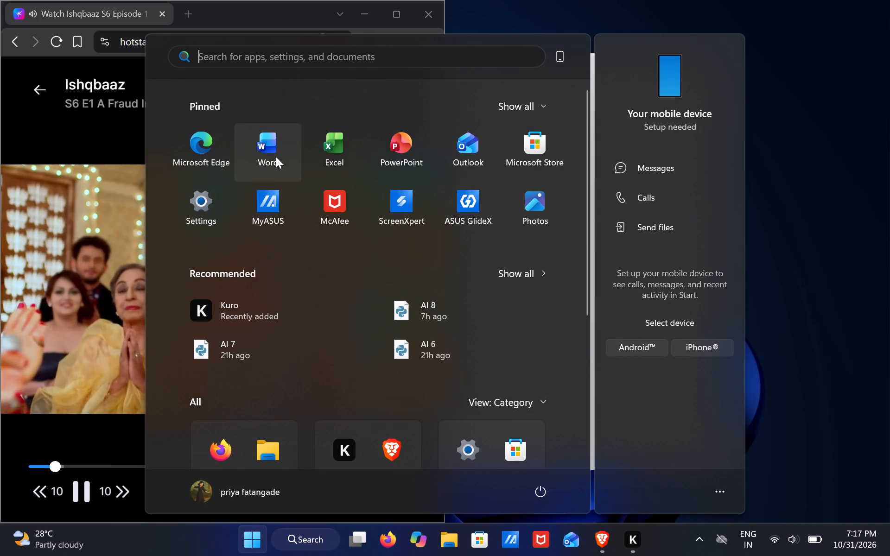
click(276, 157)
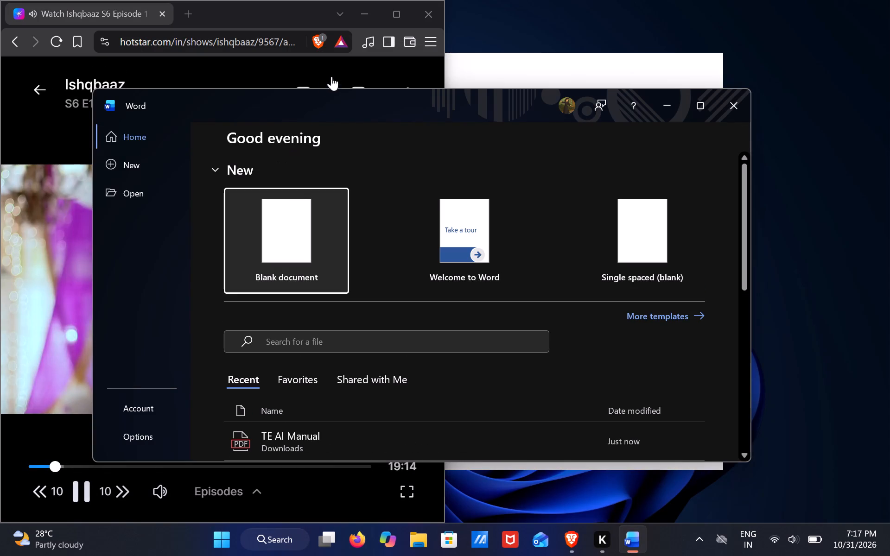
click(699, 105)
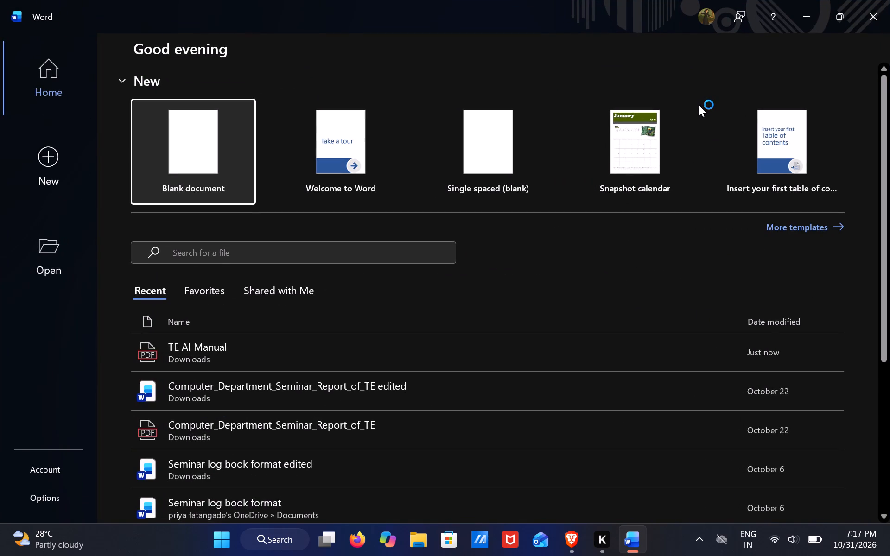
key(super+Right)
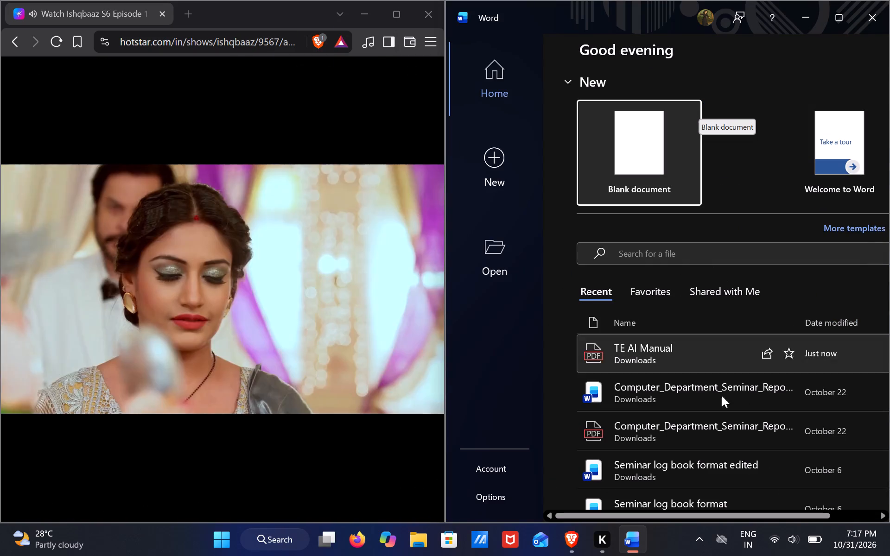
Open the recent document Technical seminar synopsis stored in Downloads.
scroll(716, 428, down, 2)
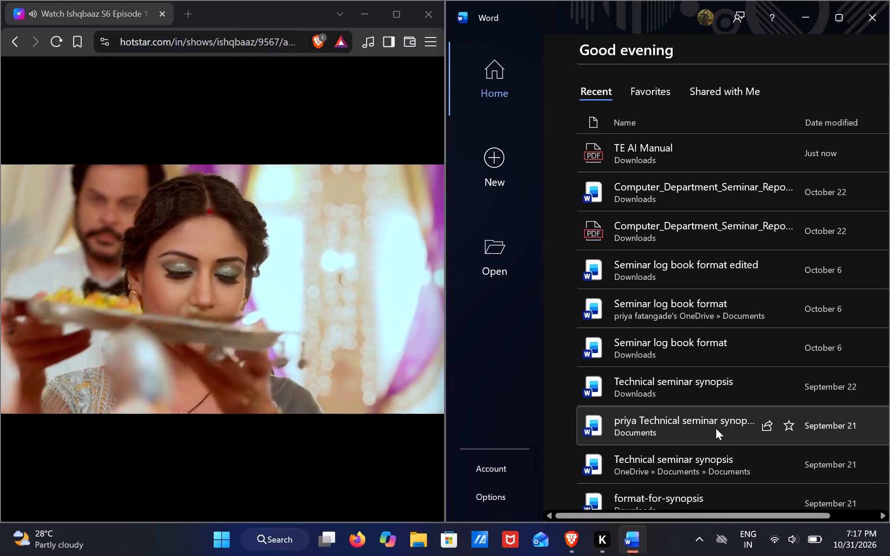
scroll(716, 428, down, 3)
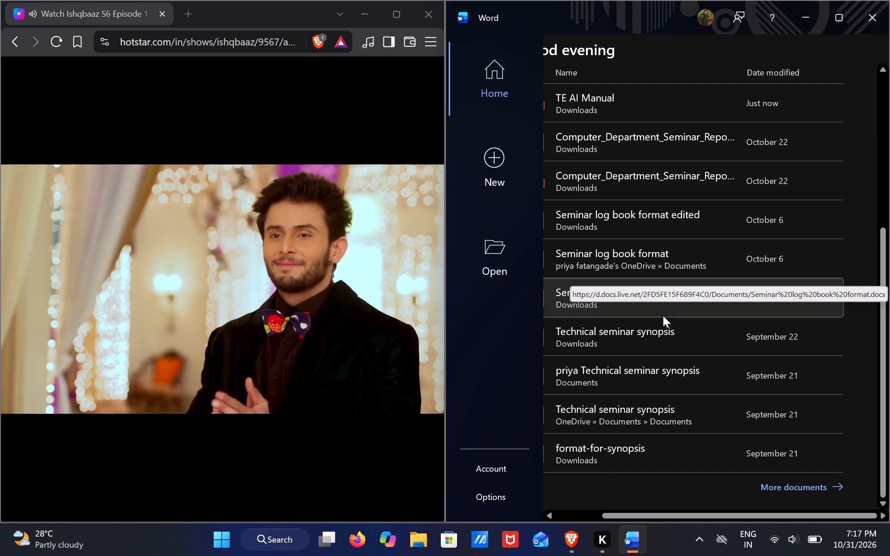
click(639, 349)
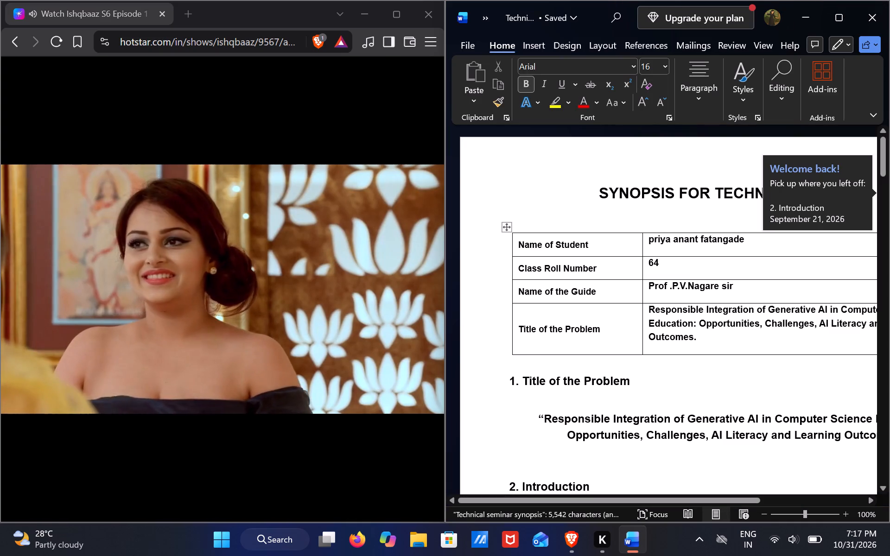
Delete all the body paragraphs under the "2. Introduction" heading.
scroll(639, 349, down, 2)
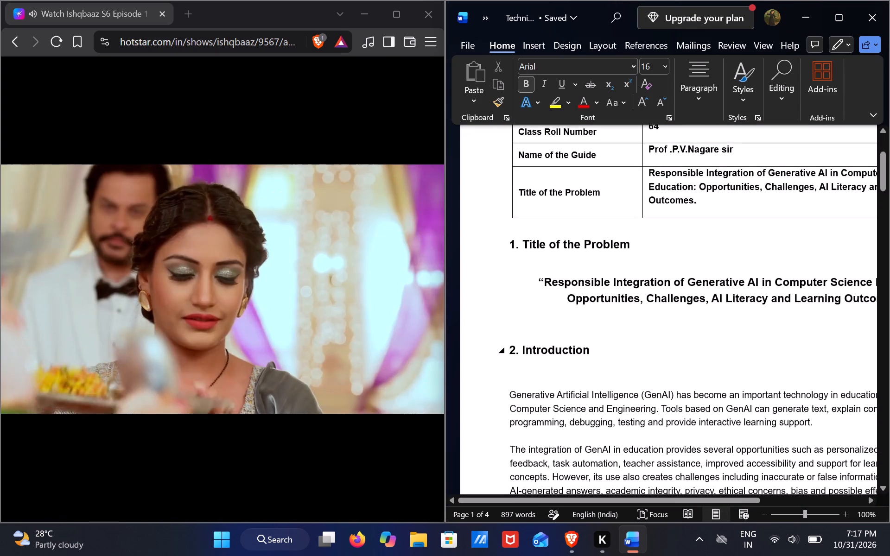
scroll(639, 349, down, 3)
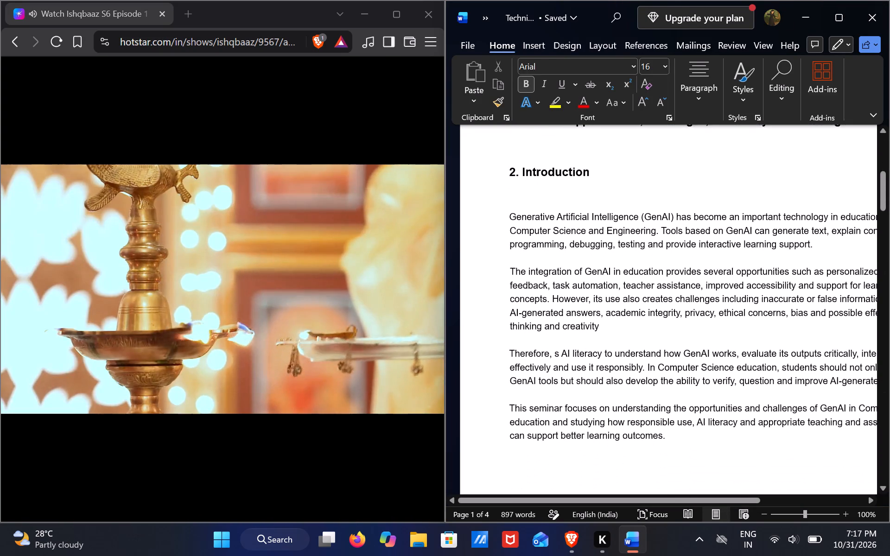
scroll(639, 349, down, 1)
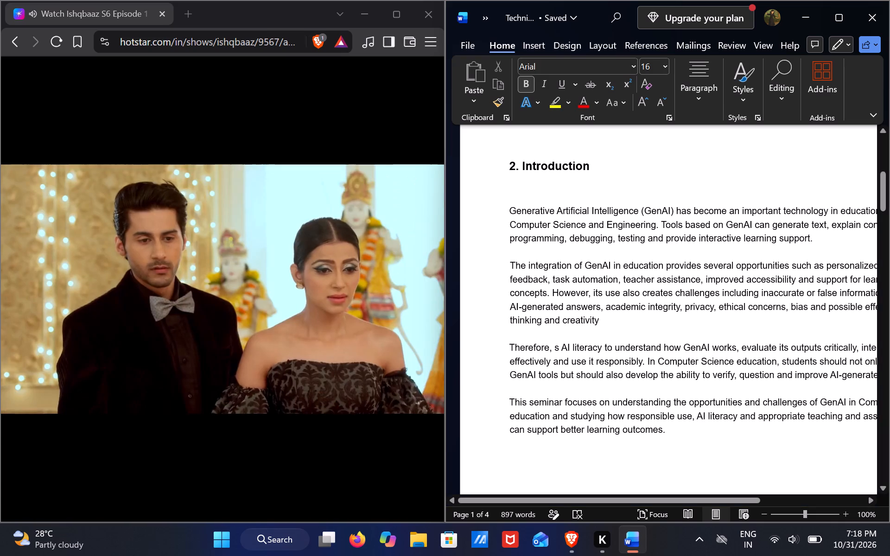
click(508, 206)
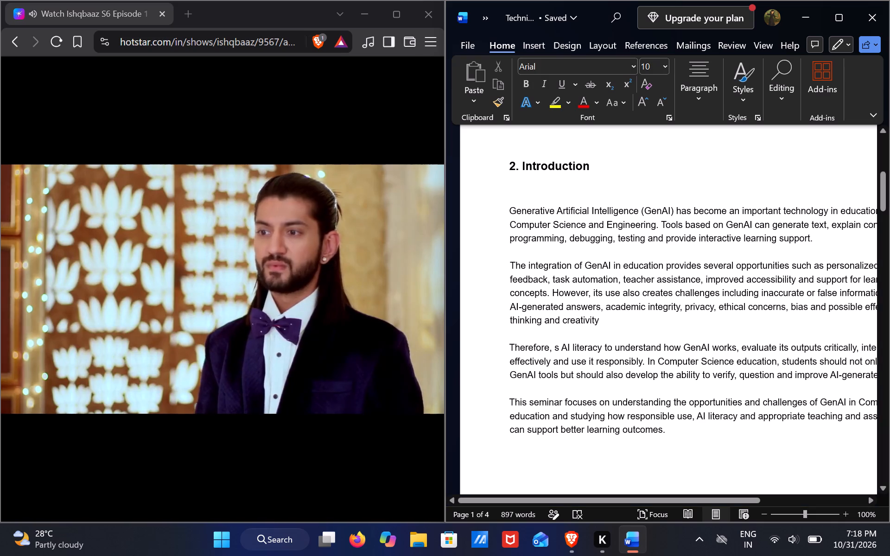
click(508, 206)
drag(508, 206, 664, 411)
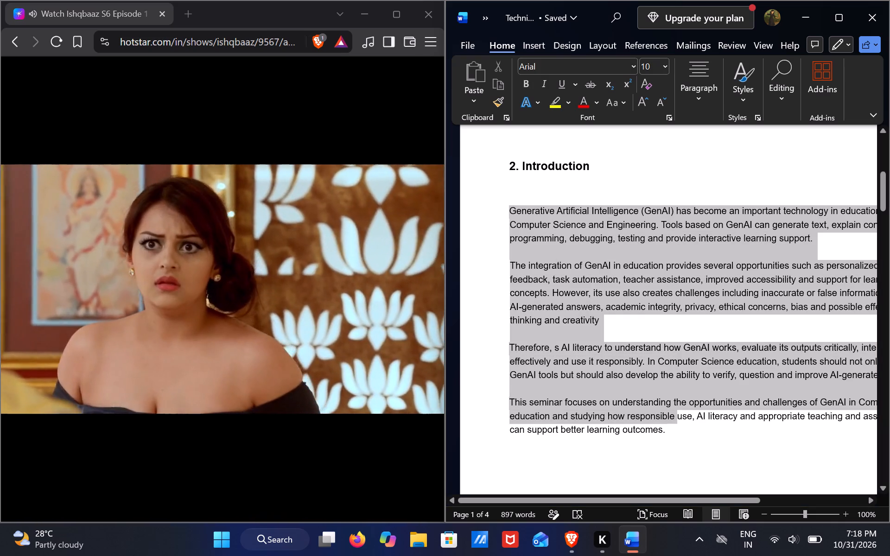
drag(664, 411, 672, 427)
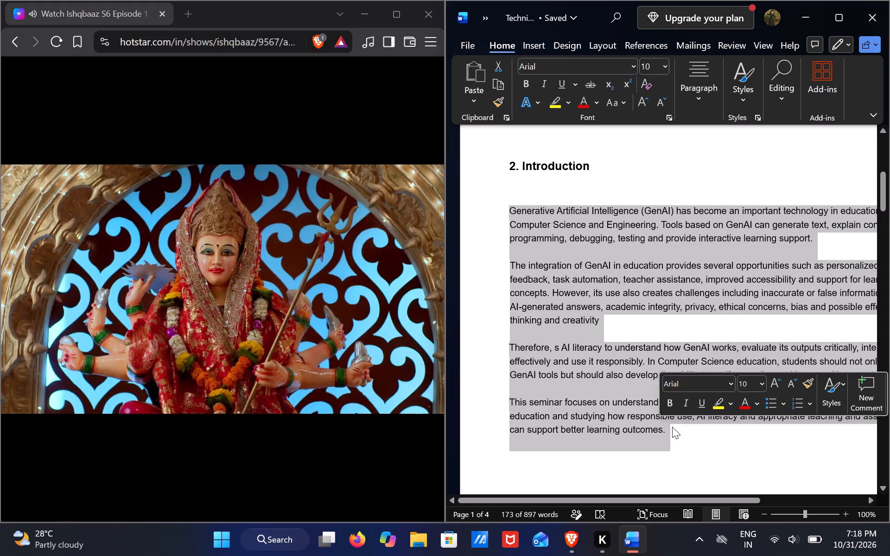
key(ctrl+v)
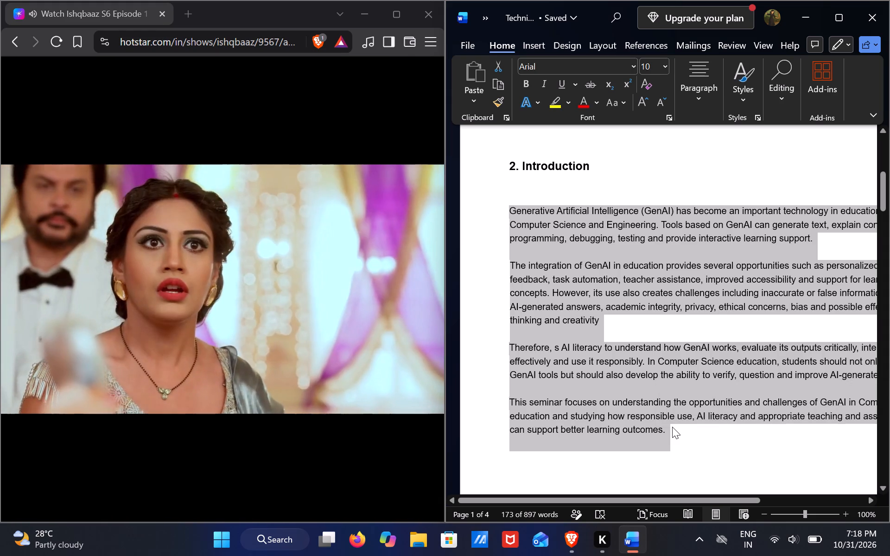
key(Delete)
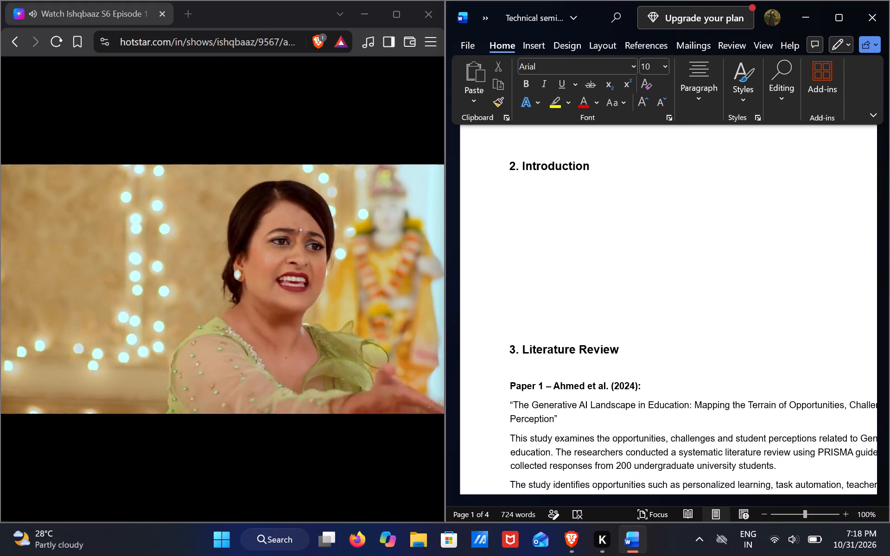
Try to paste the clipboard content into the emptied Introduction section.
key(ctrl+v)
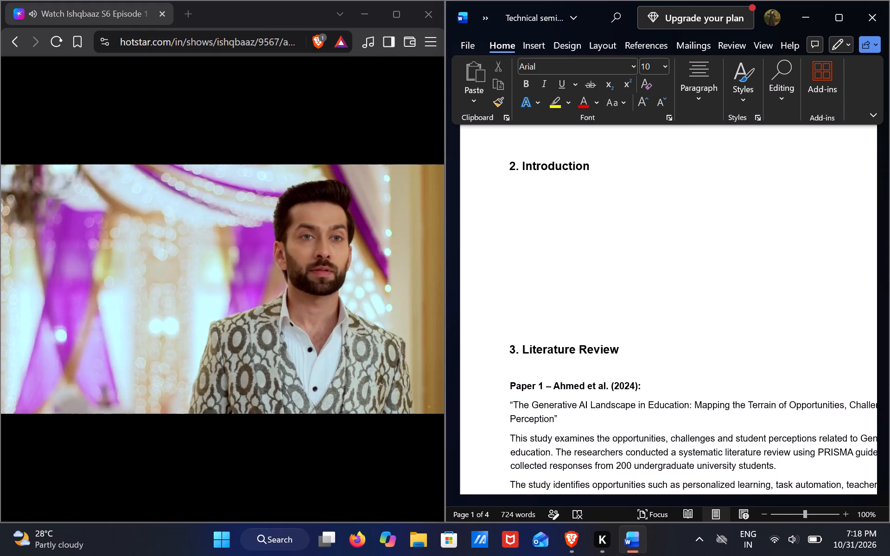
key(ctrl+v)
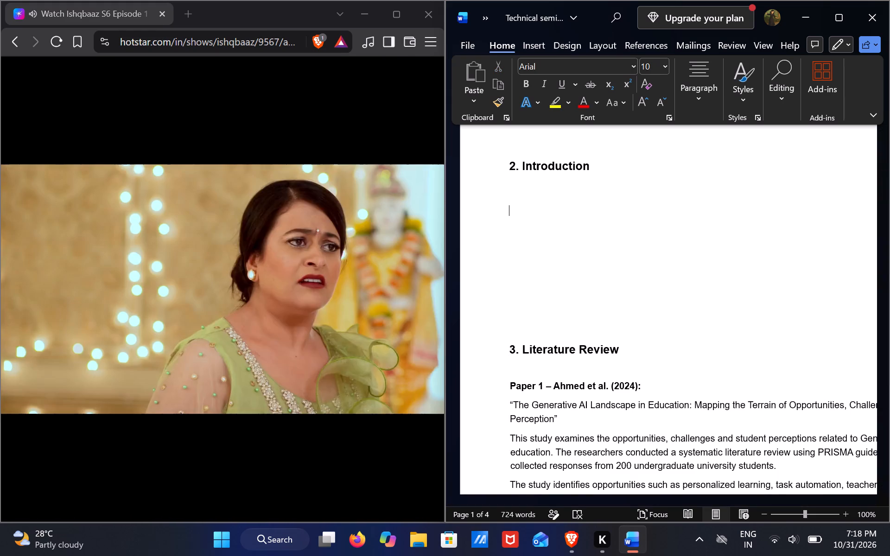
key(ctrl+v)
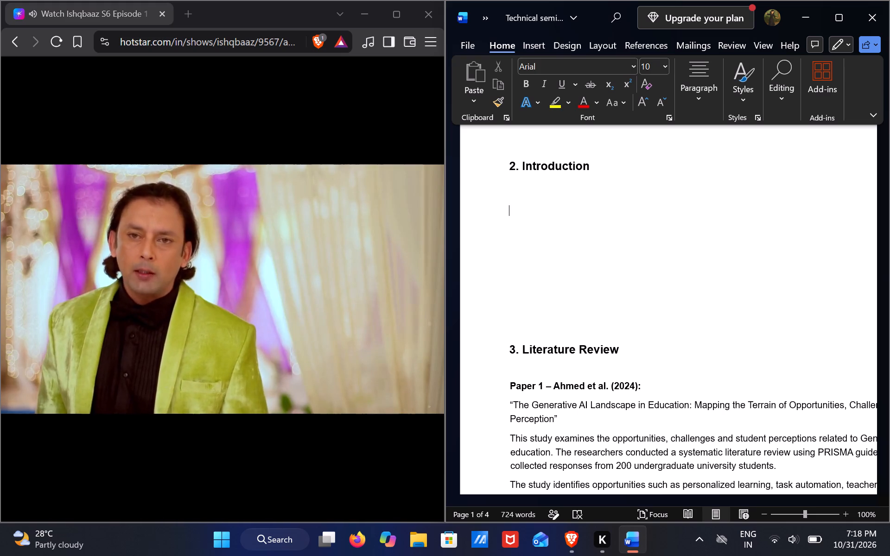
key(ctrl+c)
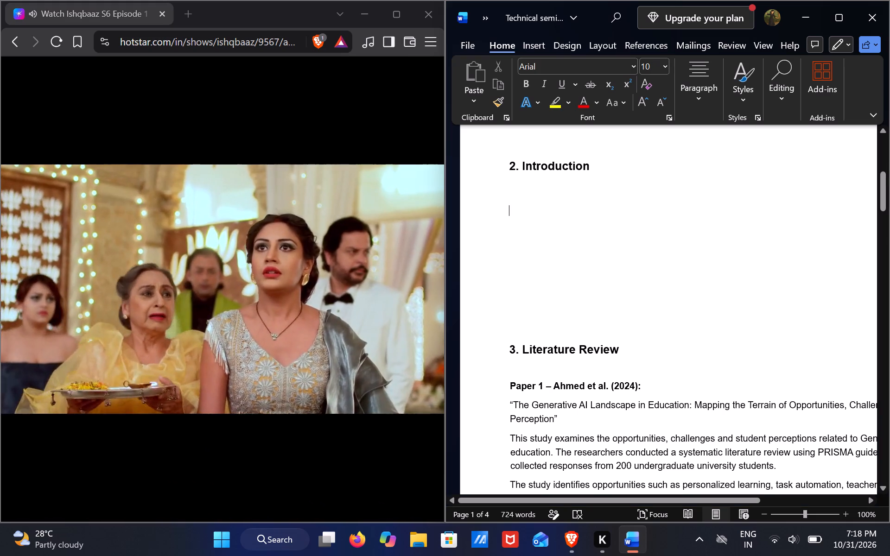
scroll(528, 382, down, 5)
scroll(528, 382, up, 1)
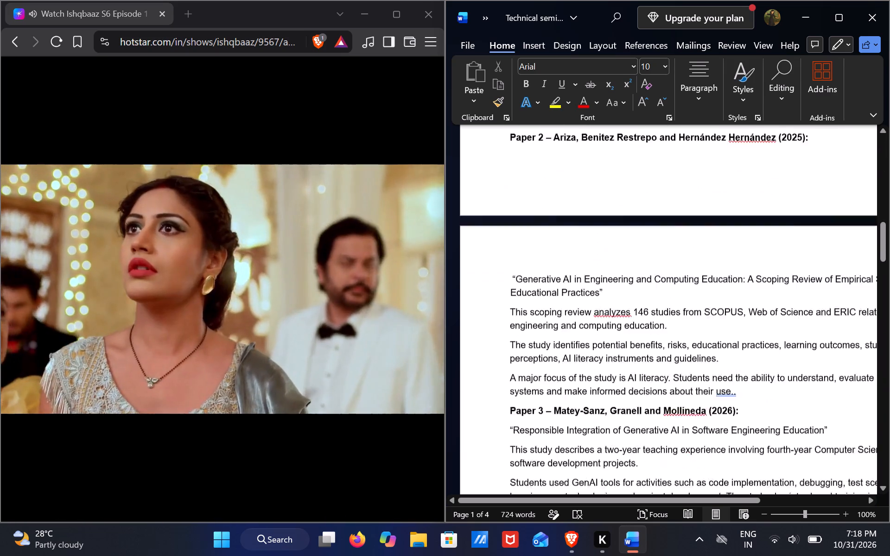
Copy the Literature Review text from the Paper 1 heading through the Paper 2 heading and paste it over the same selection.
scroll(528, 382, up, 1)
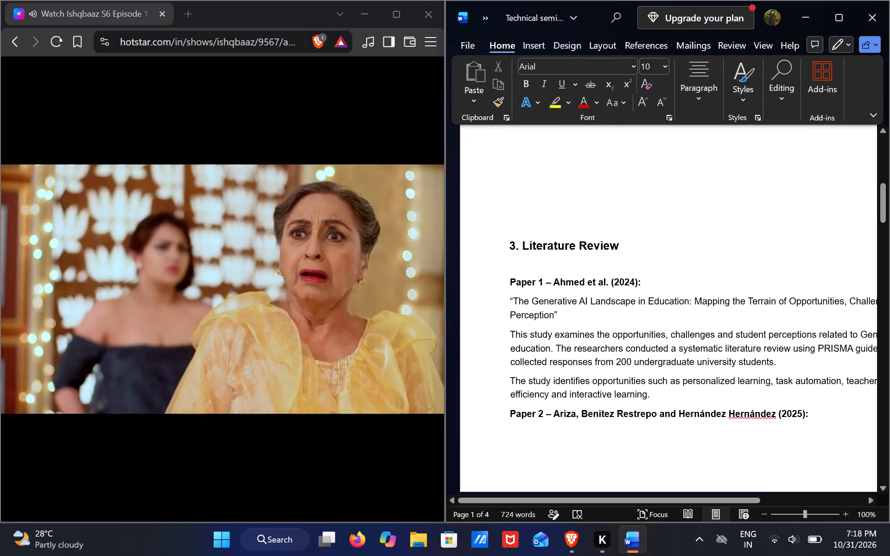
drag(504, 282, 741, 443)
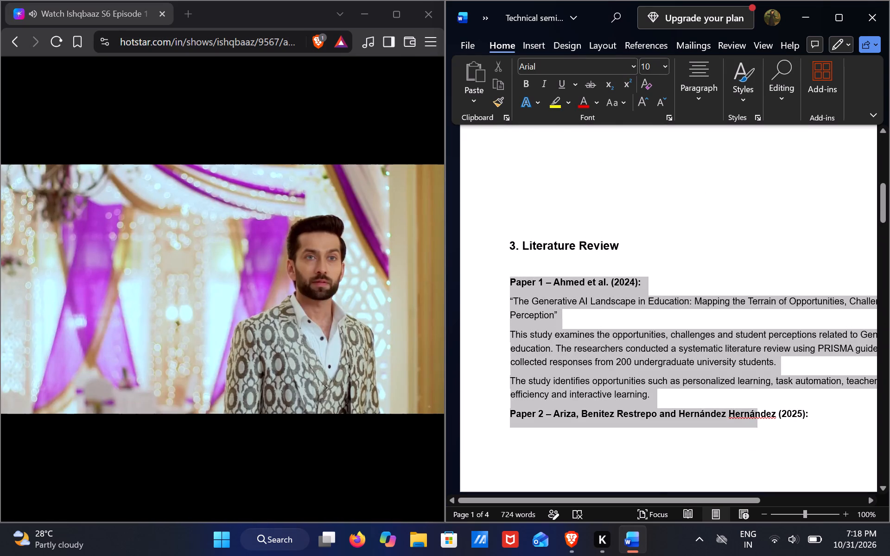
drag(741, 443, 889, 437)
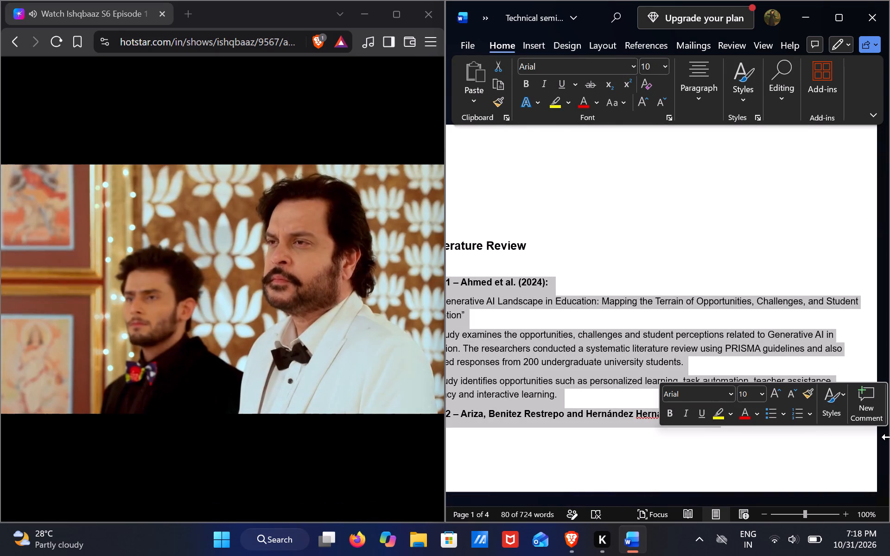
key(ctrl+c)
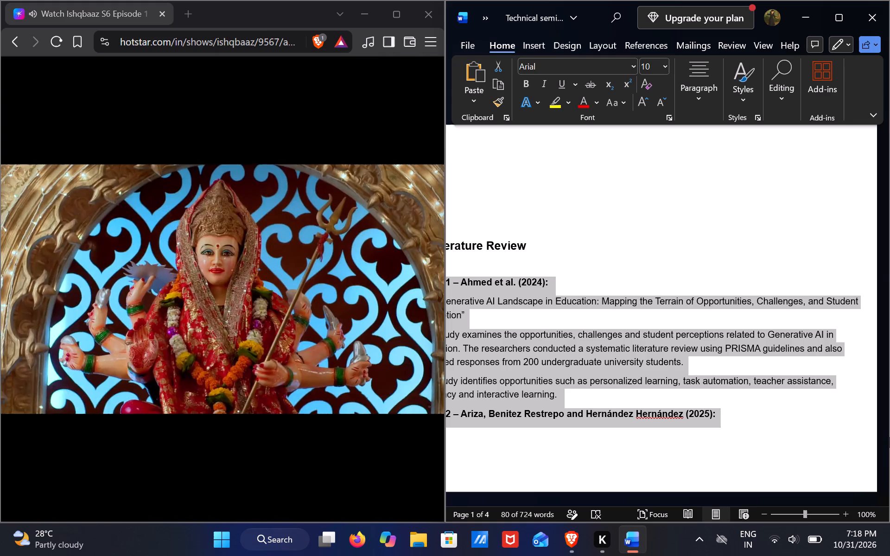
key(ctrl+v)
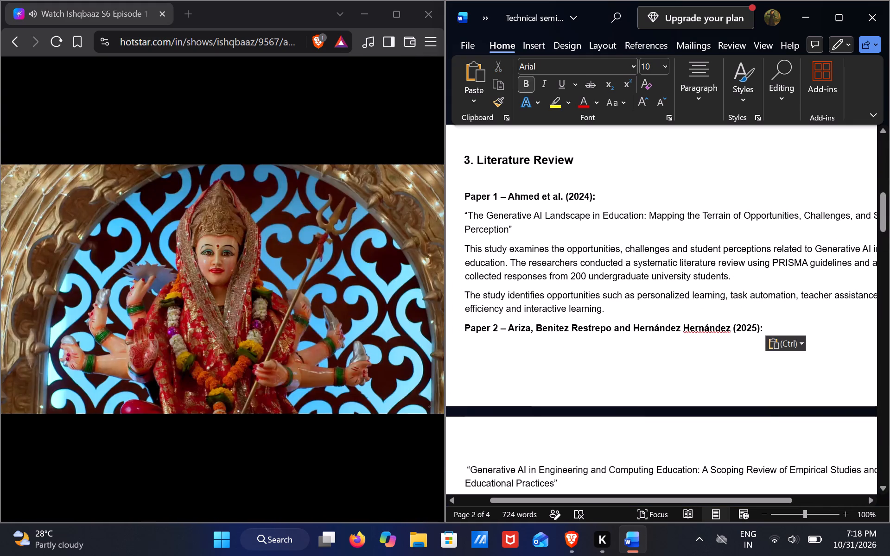
Apply the turquoise Soft Bevel text effect to the quoted title under "1. Title of the Problem" and recolour its font dark blue.
scroll(521, 194, up, 5)
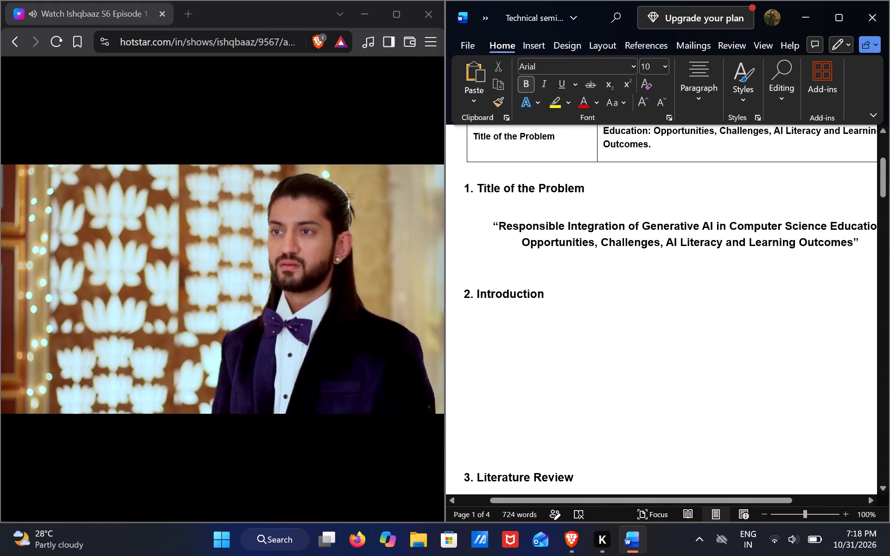
drag(496, 223, 889, 257)
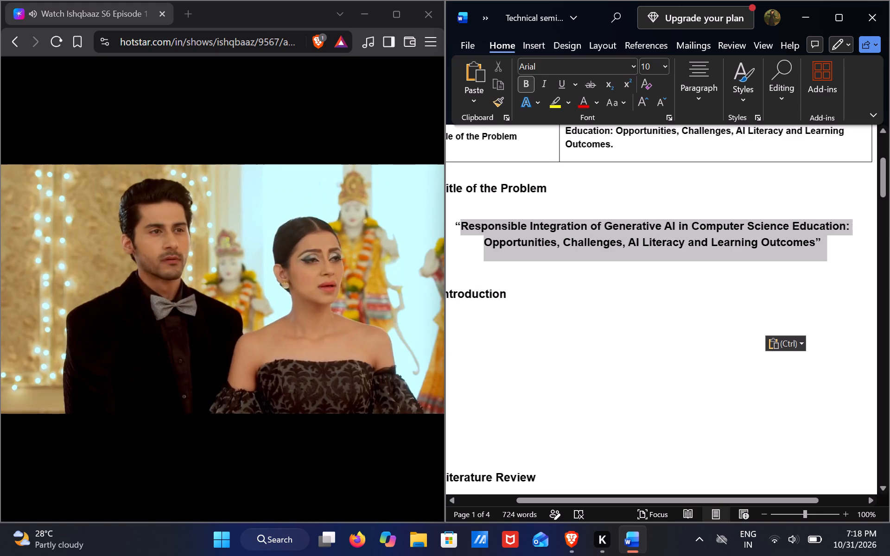
drag(889, 257, 889, 257)
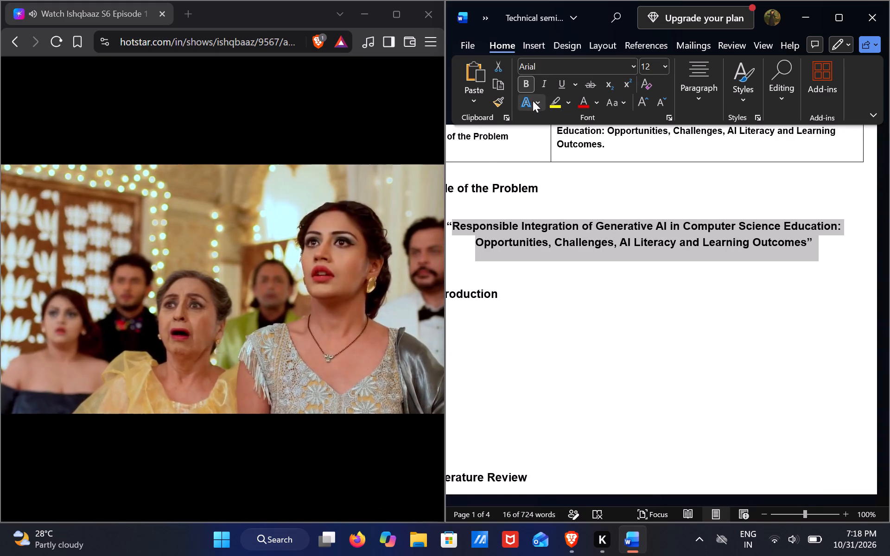
click(532, 100)
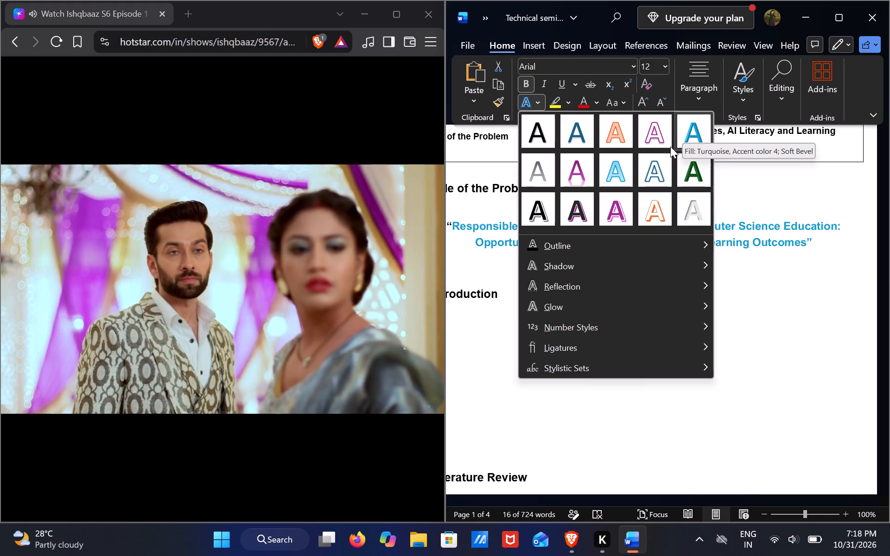
click(680, 131)
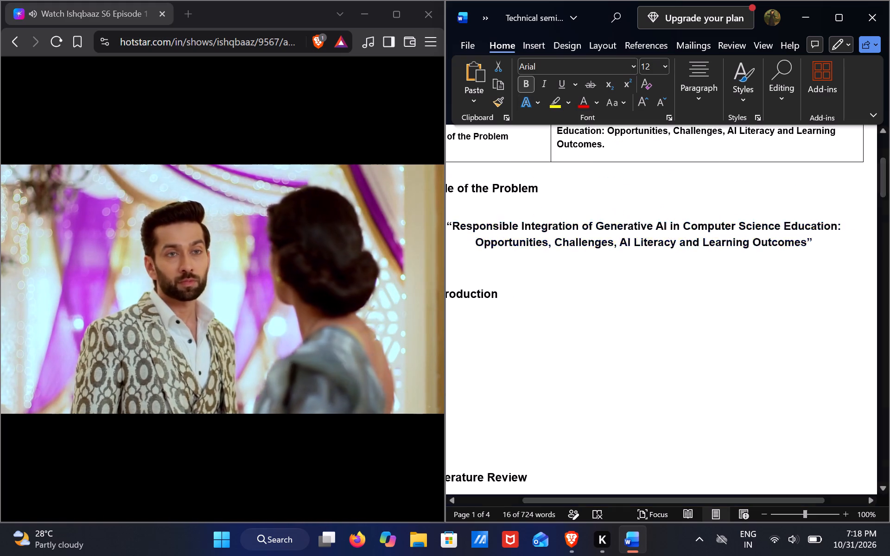
click(592, 99)
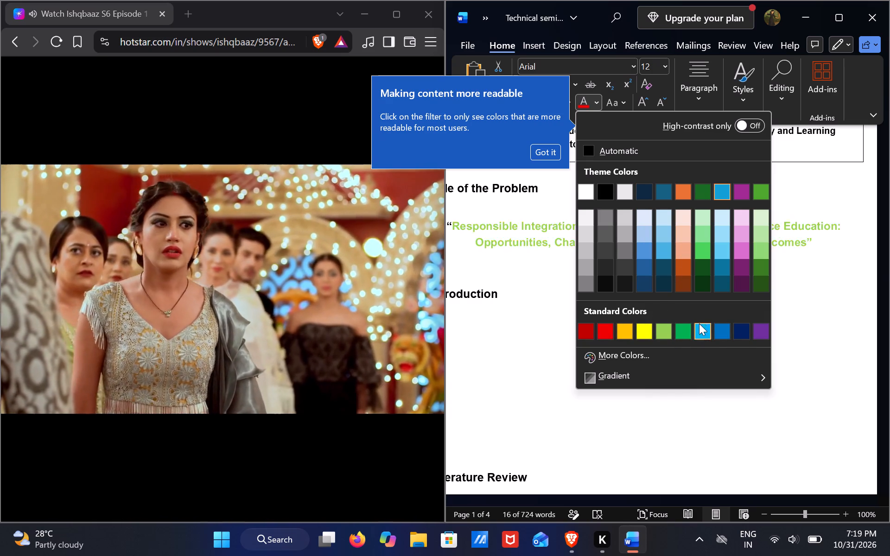
click(744, 328)
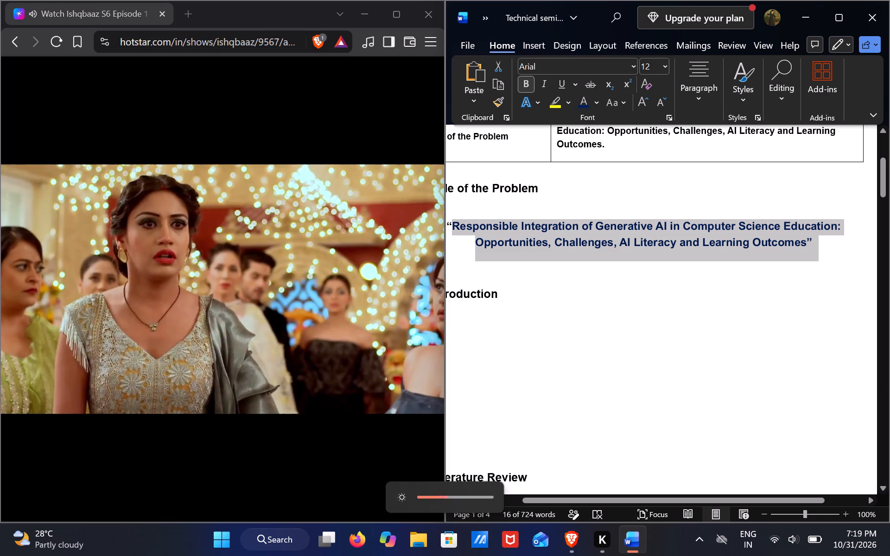
Colour the "Paper 1" heading under "3. Literature Review" dark blue.
scroll(744, 328, down, 3)
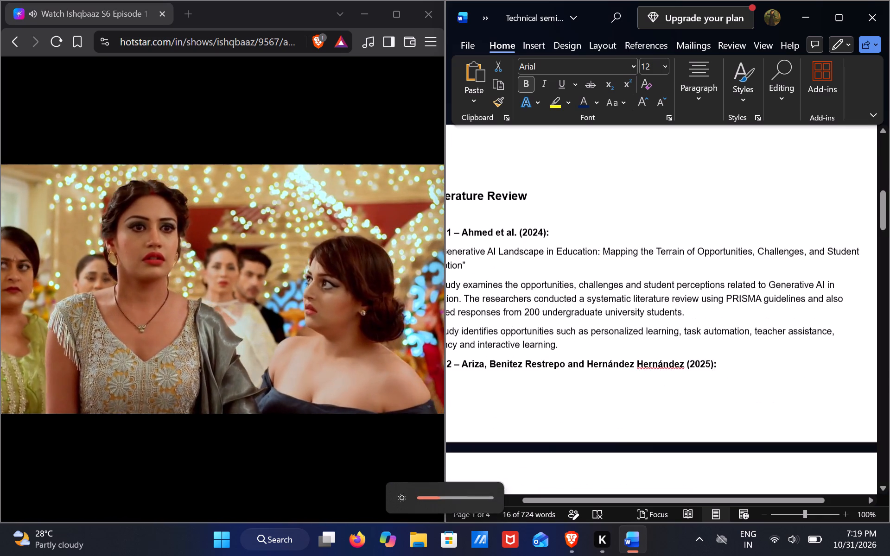
scroll(744, 328, right, 1)
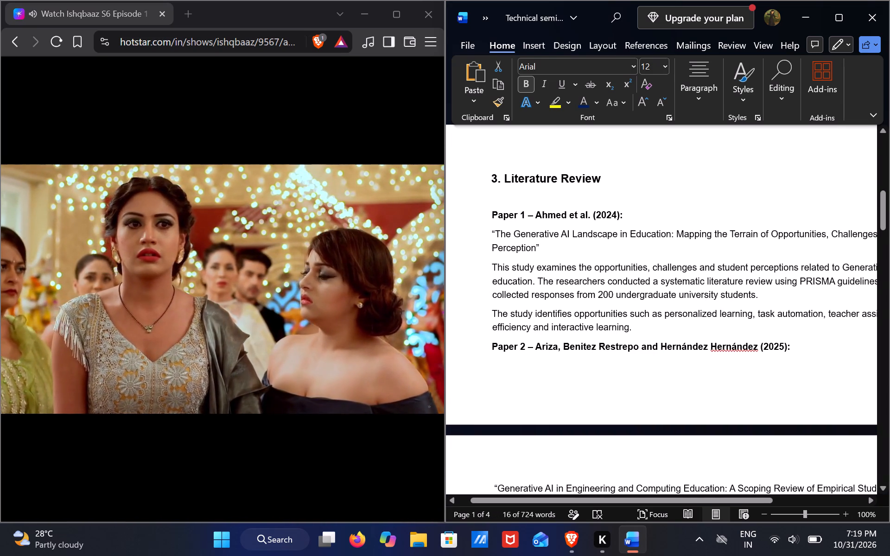
drag(506, 176, 542, 192)
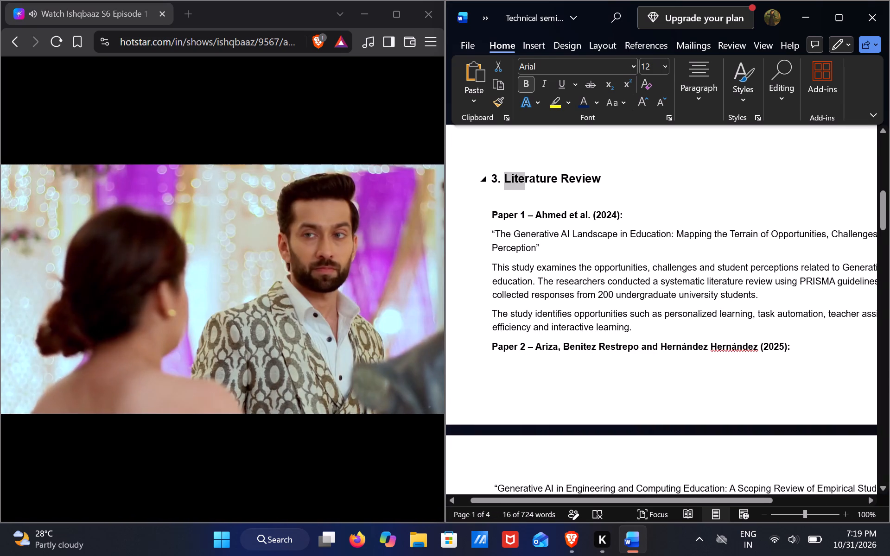
drag(542, 192, 571, 193)
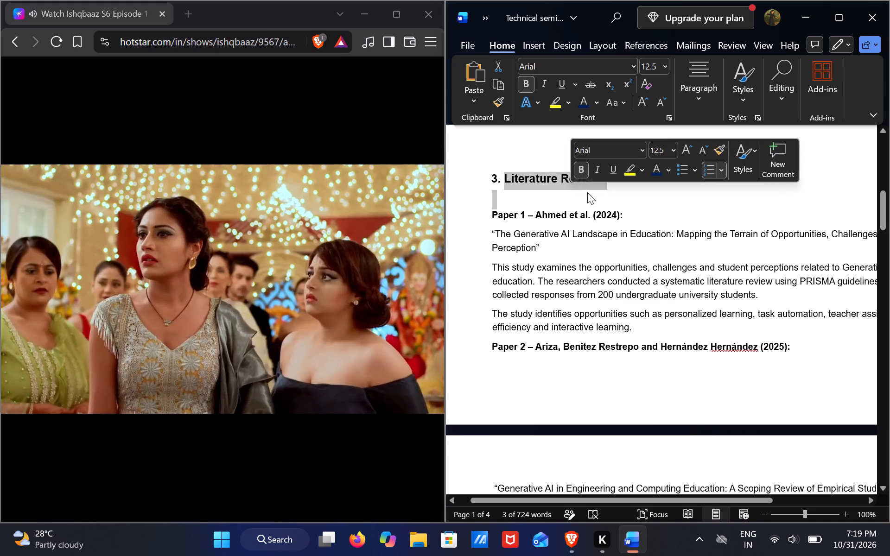
click(596, 192)
drag(623, 216, 489, 220)
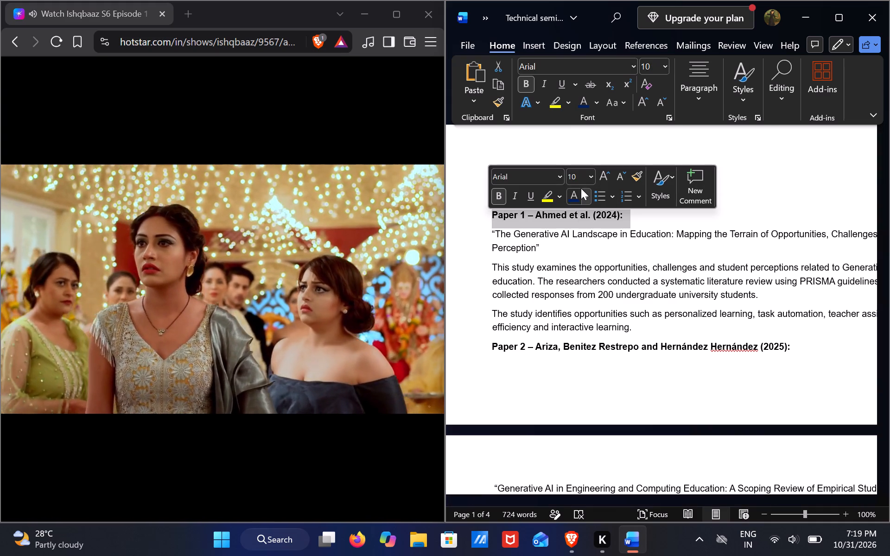
click(581, 188)
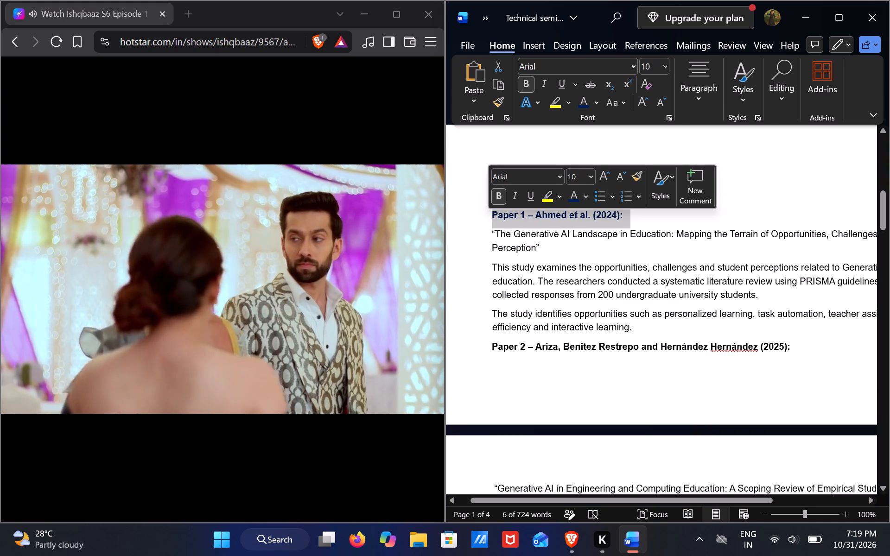
Apply the same dark blue font colour to the full "Paper 2" heading line in the Literature Review.
drag(490, 349, 718, 374)
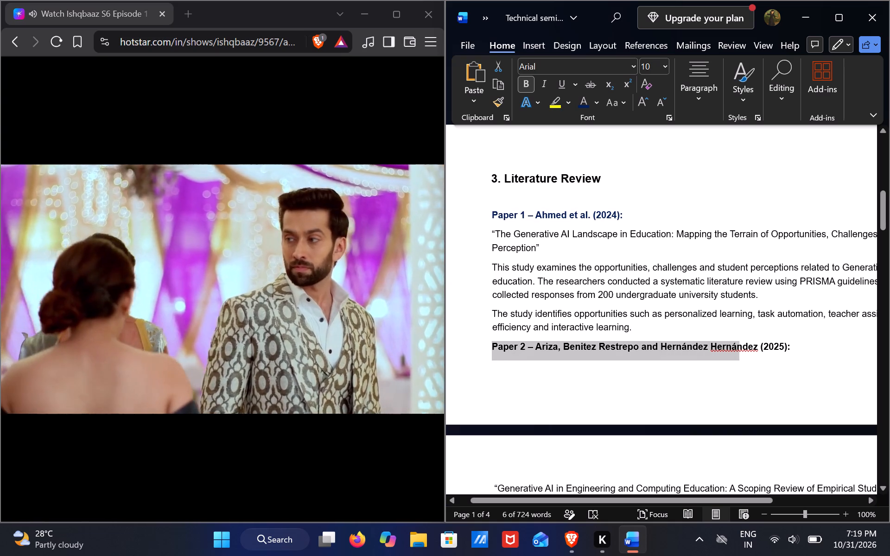
drag(718, 374, 789, 354)
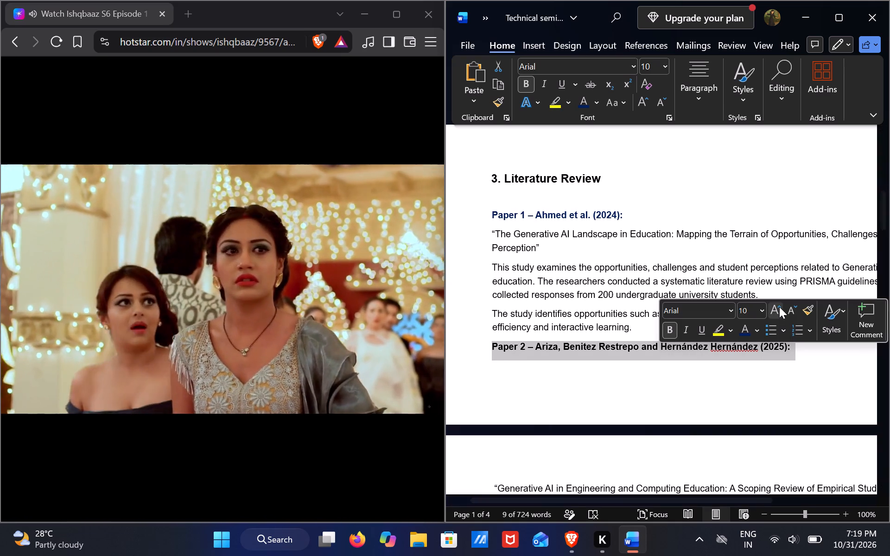
click(746, 333)
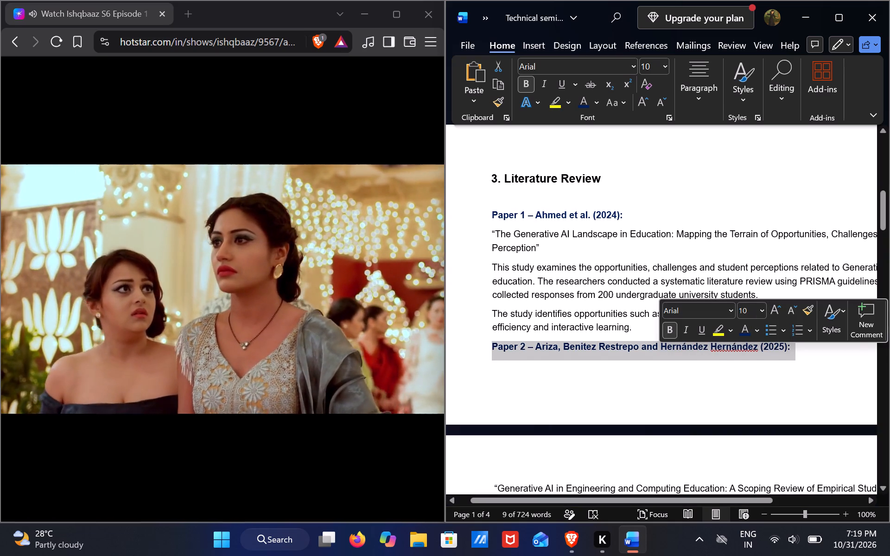
click(711, 399)
Apply the dark blue font colour to the full "Paper 3" heading line in the Literature Review.
scroll(707, 390, down, 3)
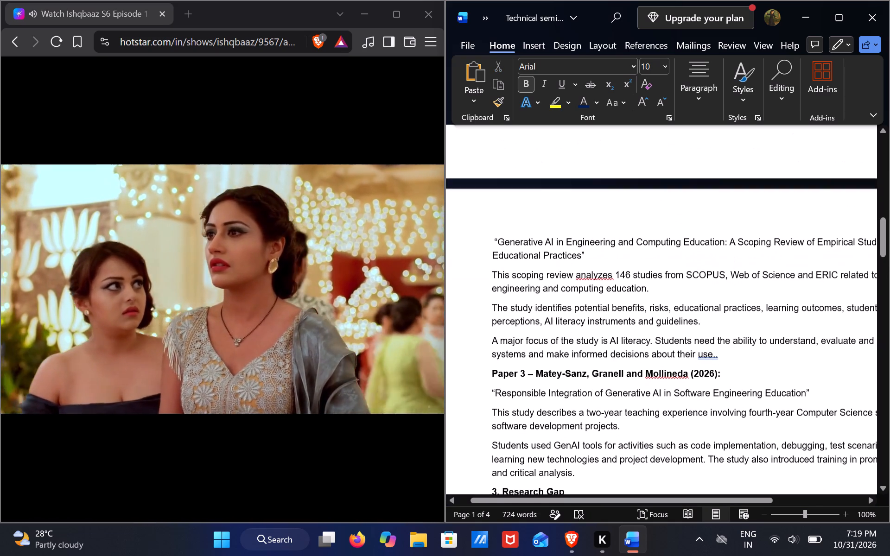
scroll(704, 382, down, 2)
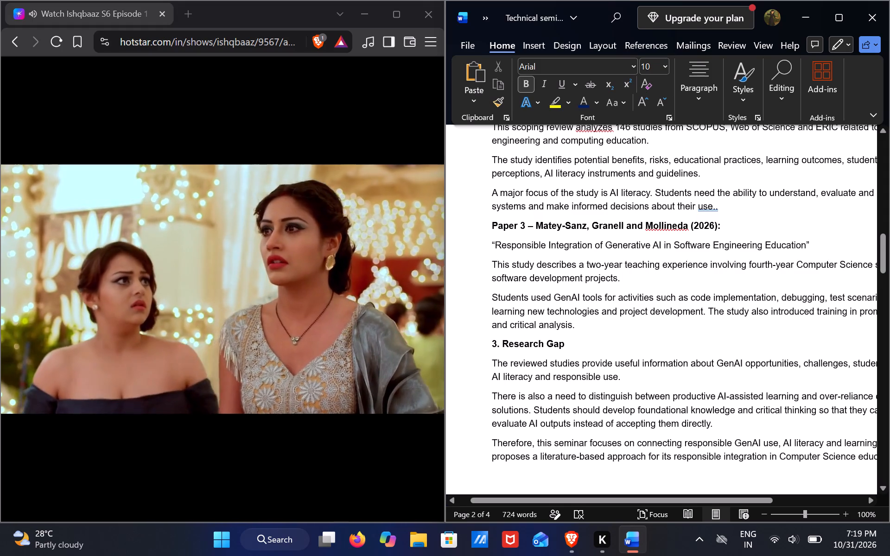
drag(489, 222, 559, 235)
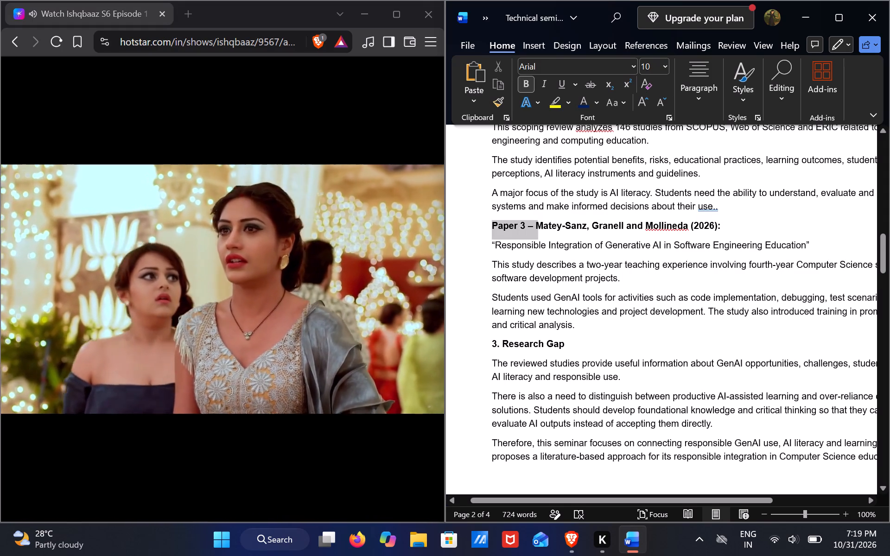
drag(559, 235, 845, 225)
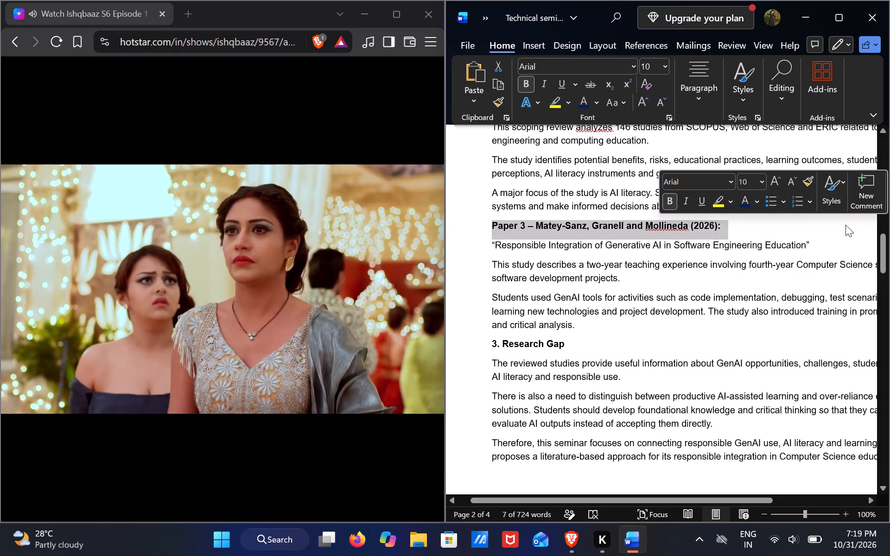
click(747, 199)
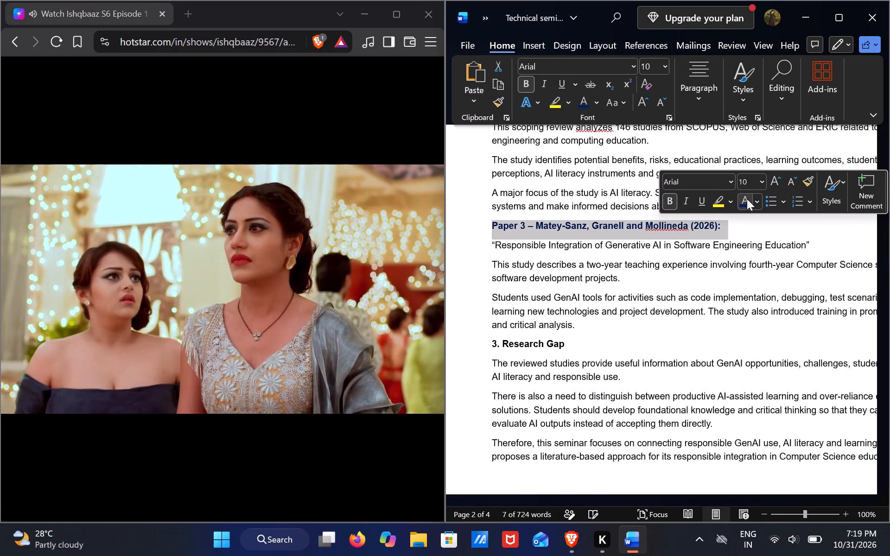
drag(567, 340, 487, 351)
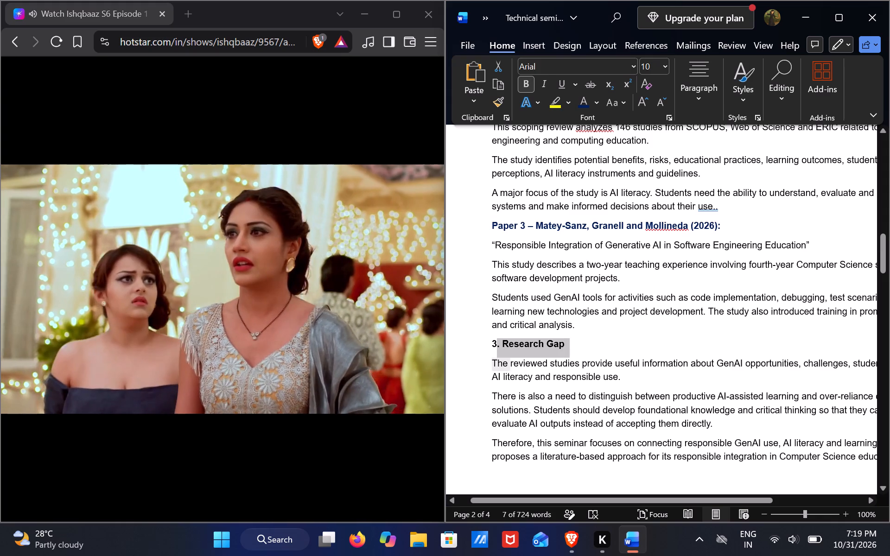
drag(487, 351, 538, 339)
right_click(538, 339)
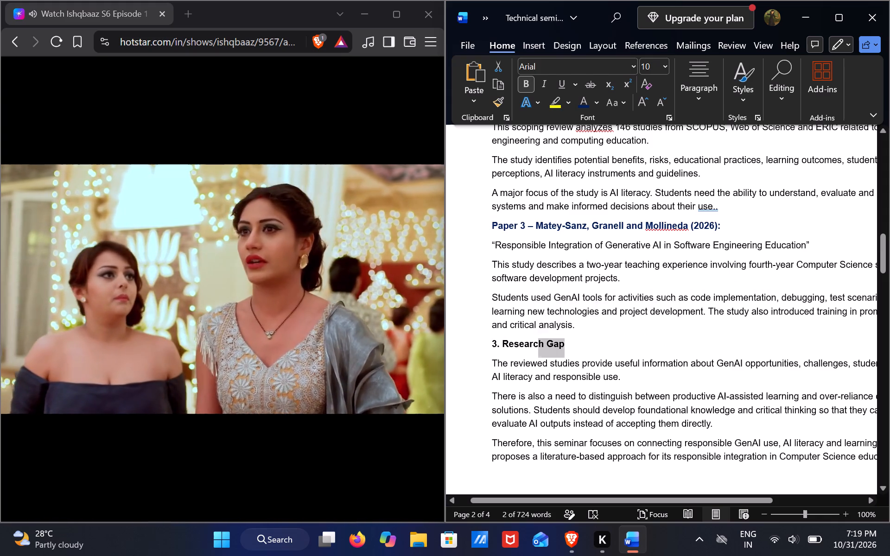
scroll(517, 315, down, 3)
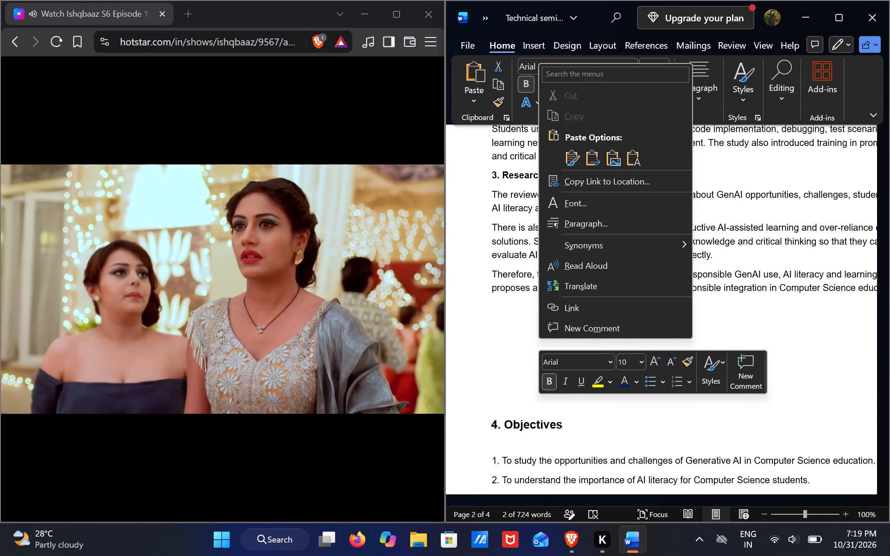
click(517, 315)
Delete the surplus blank lines between the Research Gap text and the "4. Objectives" heading.
scroll(517, 315, down, 1)
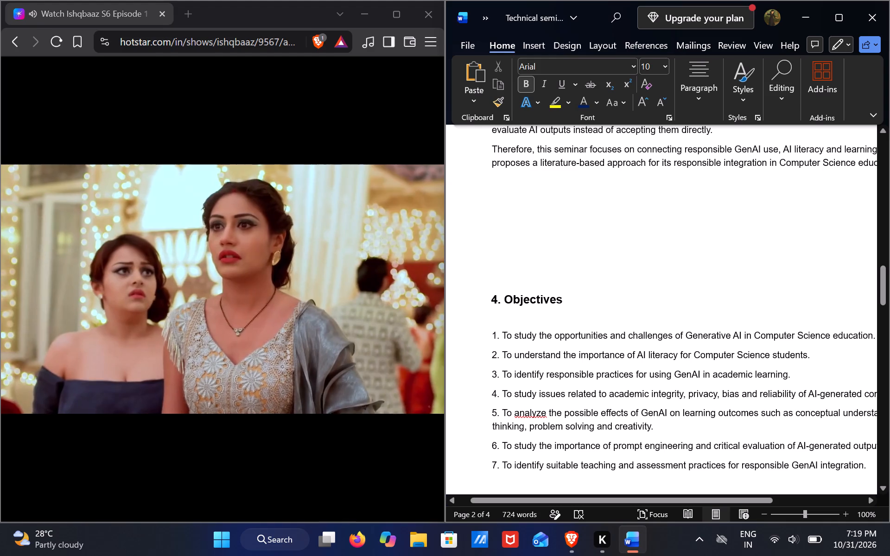
scroll(517, 315, up, 1)
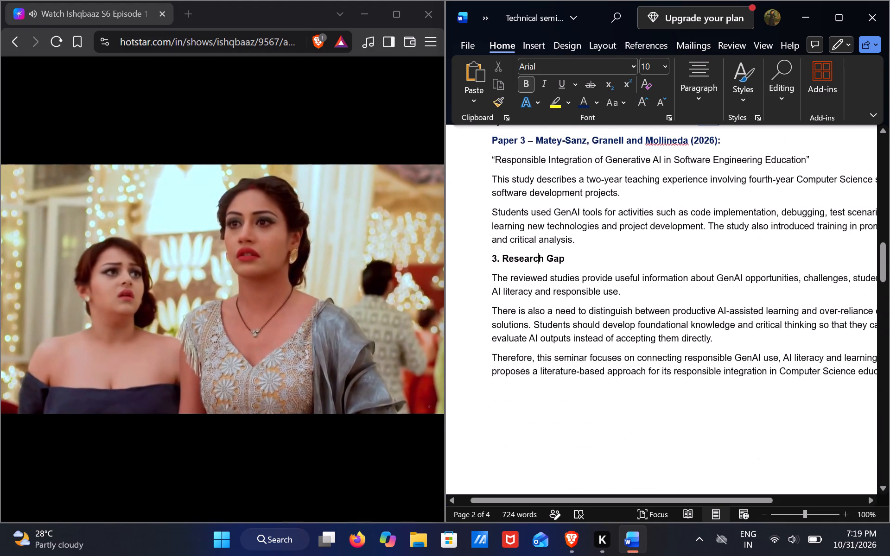
scroll(517, 315, down, 2)
click(517, 315)
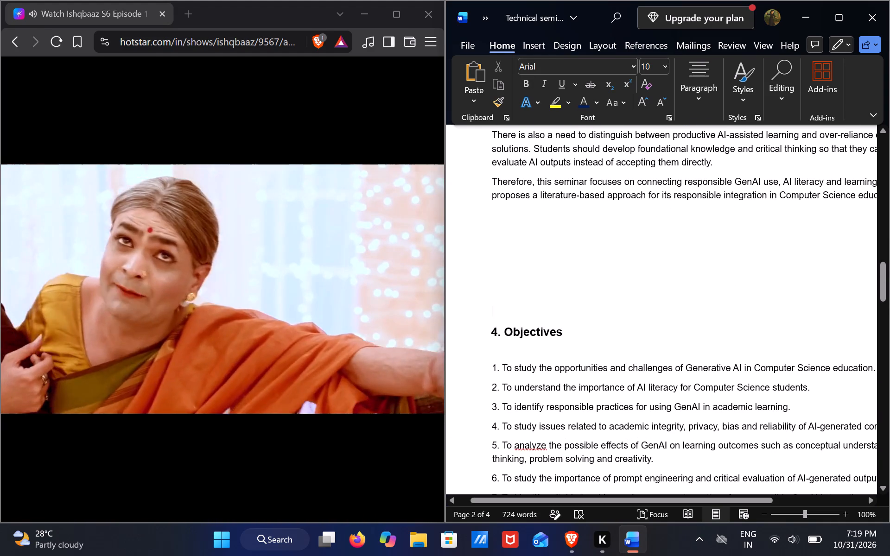
key(BackSpace)
key(BackSpace)
key(BackSpace)
key(BackSpace)
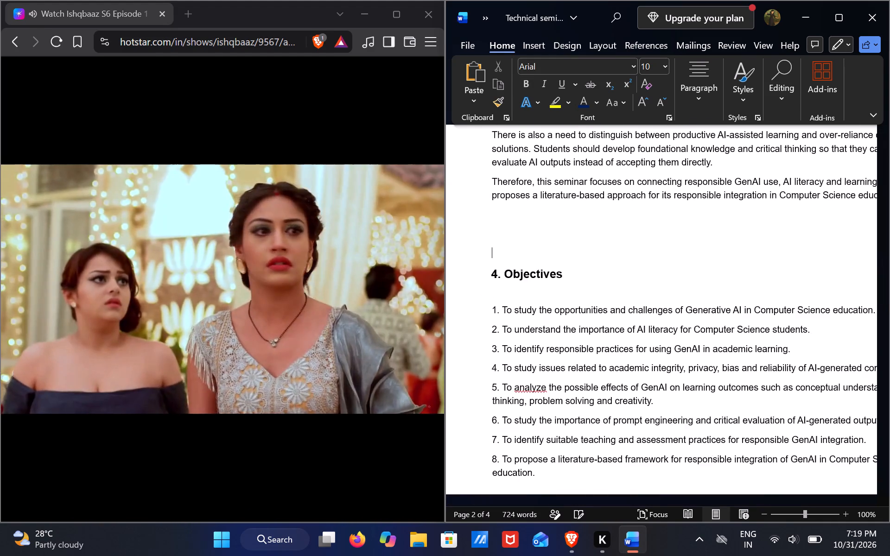
key(BackSpace)
key(BackSpace)
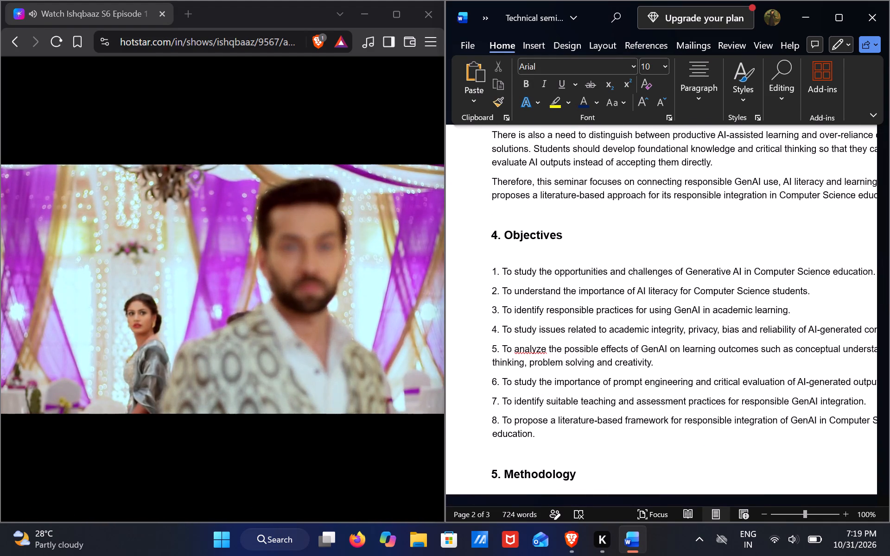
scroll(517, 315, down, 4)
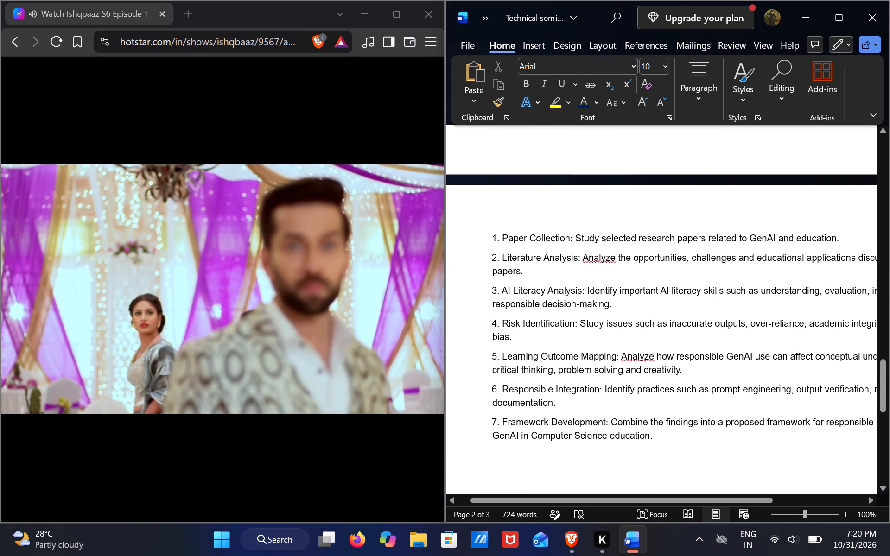
Insert a line break before the "5. Methodology" heading so that it starts on the next page above its list.
scroll(518, 311, up, 2)
click(518, 311)
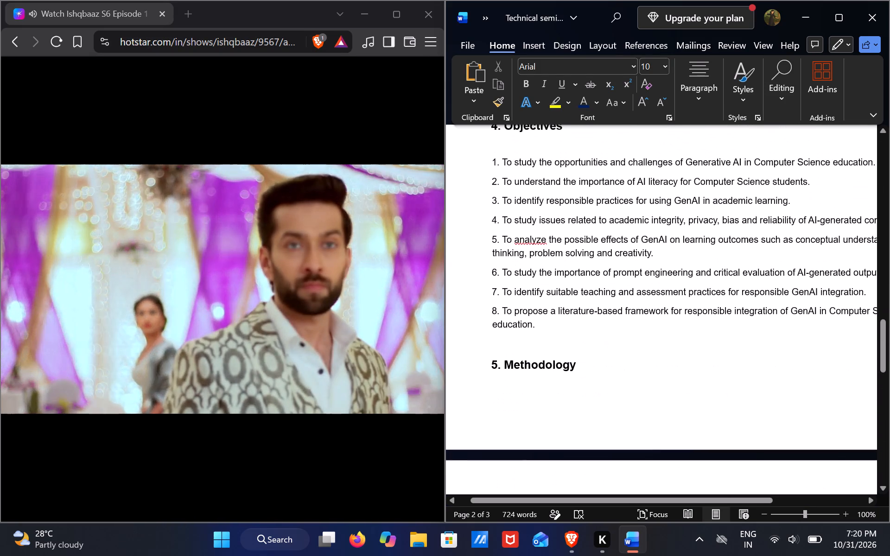
click(486, 354)
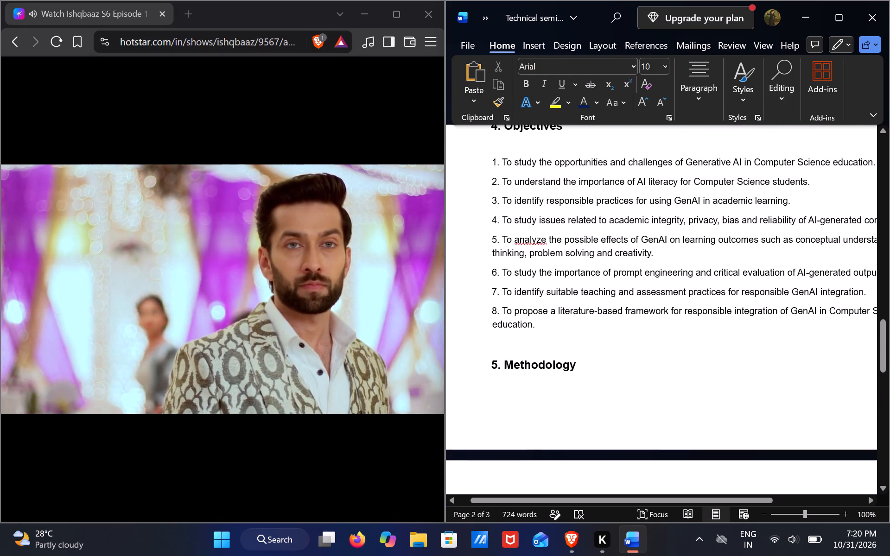
key(Return)
Delete the surplus blank lines between the end of the Methodology list and the "6. Reference" heading.
scroll(486, 354, down, 4)
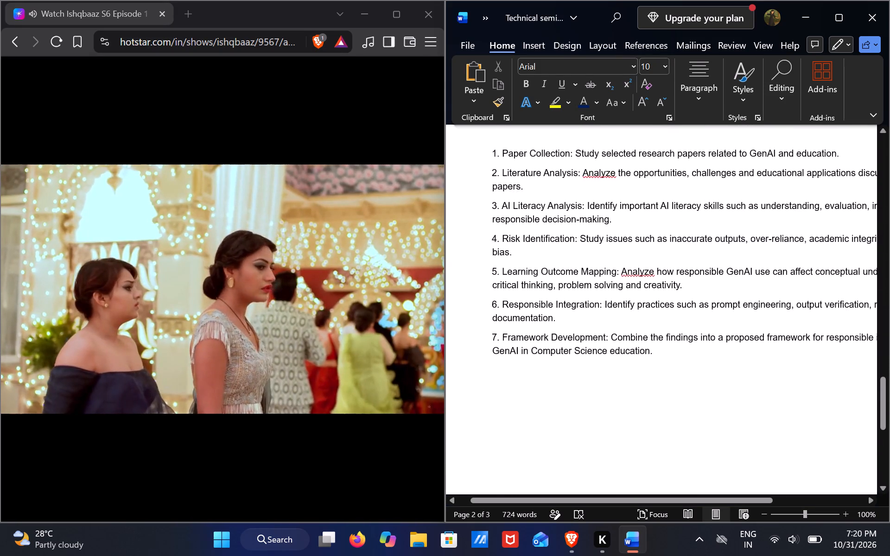
scroll(486, 354, down, 1)
click(505, 377)
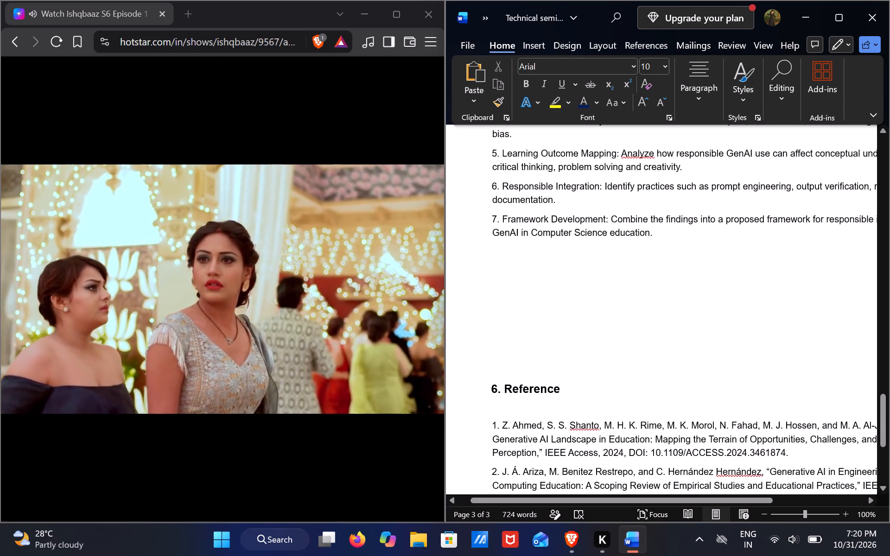
key(BackSpace)
key(BackSpace)
key(BackSpace)
key(BackSpace)
key(BackSpace)
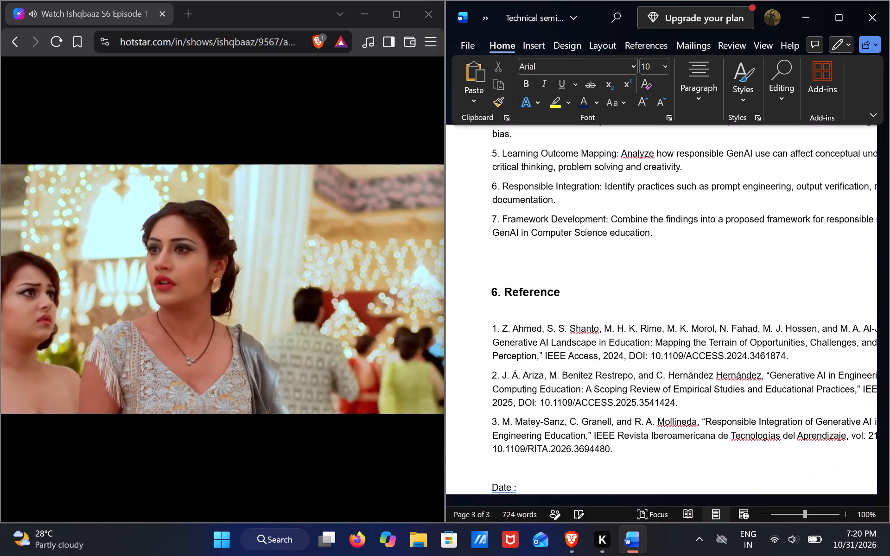
key(BackSpace)
Check the layout of the reference list, the date line and the student and guide signature block.
scroll(505, 377, right, 1)
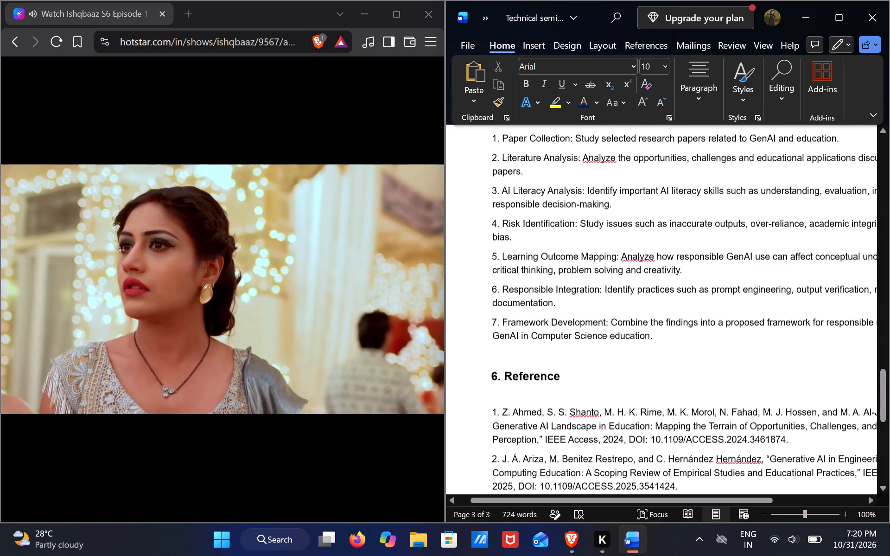
scroll(505, 377, right, 1)
scroll(505, 377, down, 3)
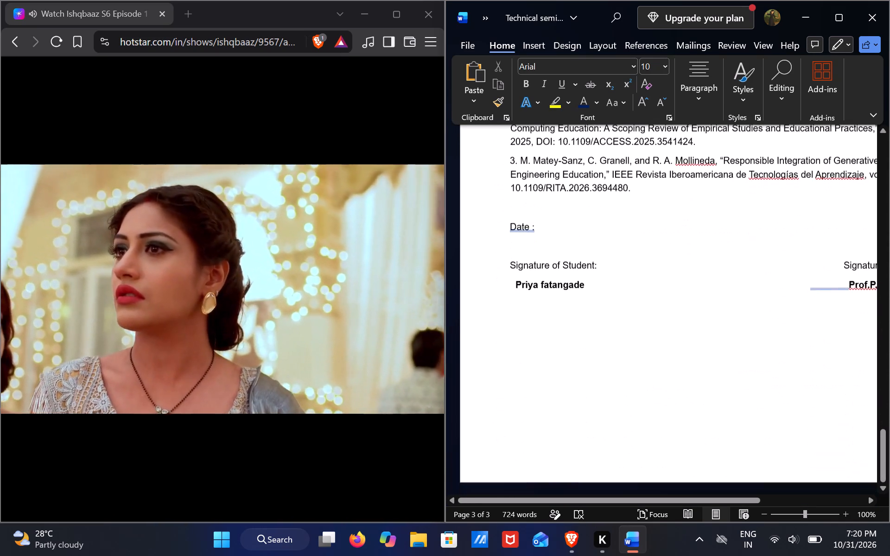
scroll(505, 377, left, 5)
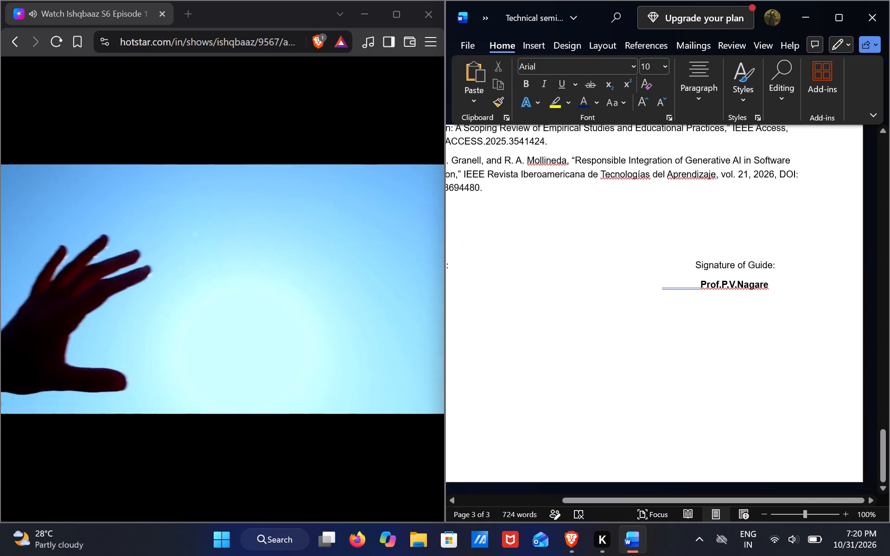
scroll(505, 377, down, 5)
scroll(505, 377, right, 4)
scroll(505, 377, up, 1)
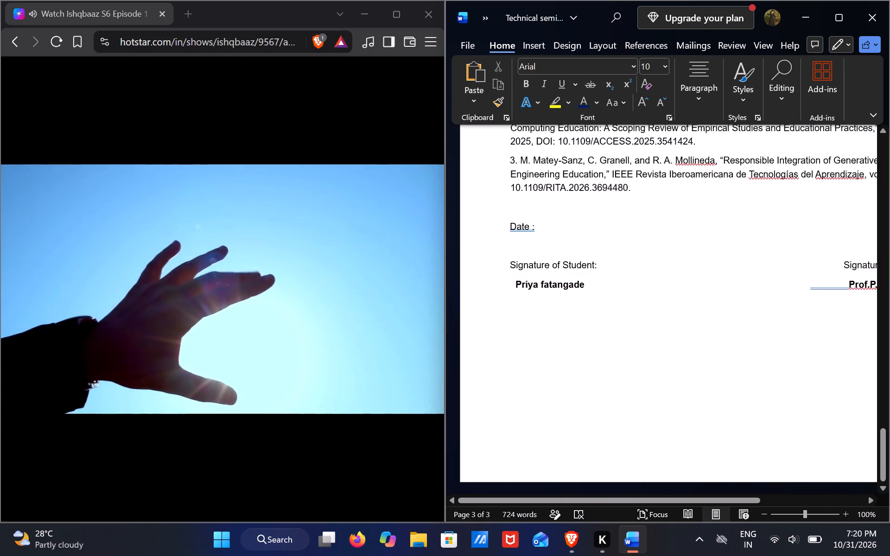
scroll(505, 377, up, 2)
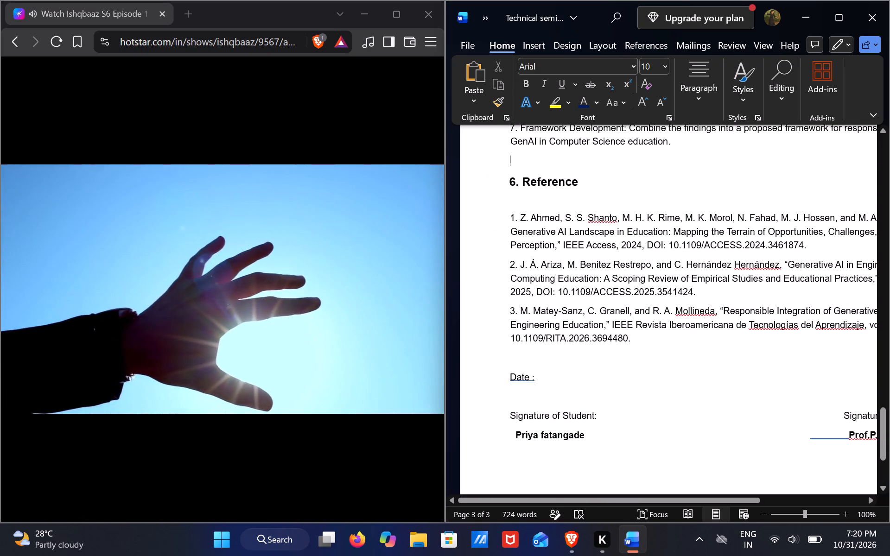
scroll(545, 326, left, 1)
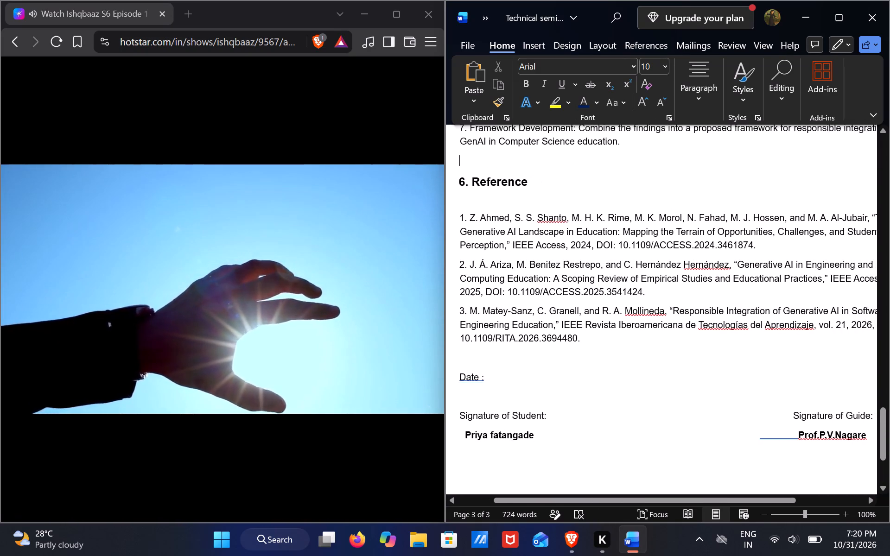
scroll(545, 326, right, 1)
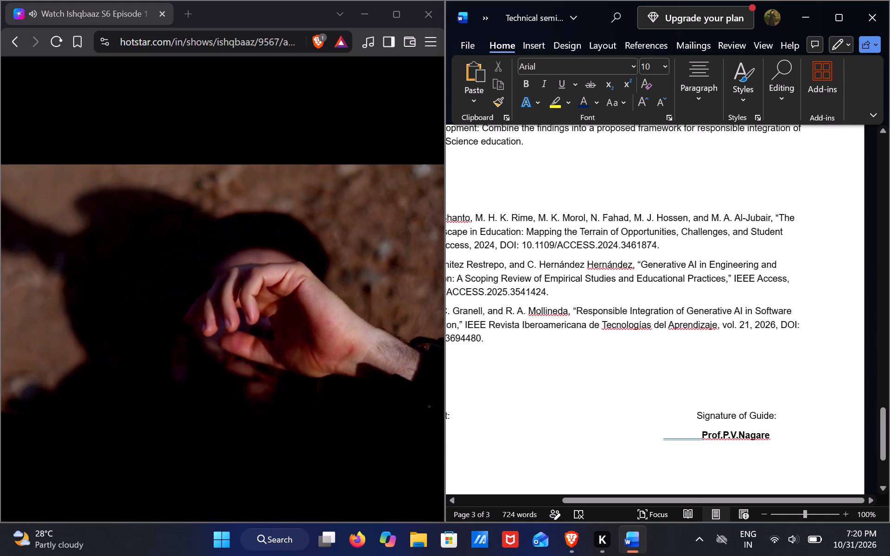
scroll(545, 326, right, 1)
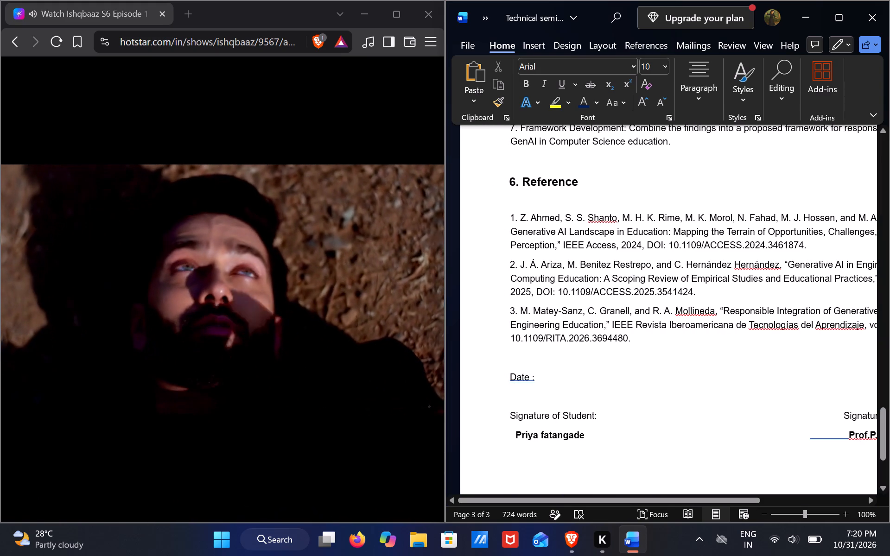
Apply the dark blue font colour to the number and author names of reference 1 under "6. Reference".
scroll(534, 221, left, 1)
scroll(494, 222, left, 1)
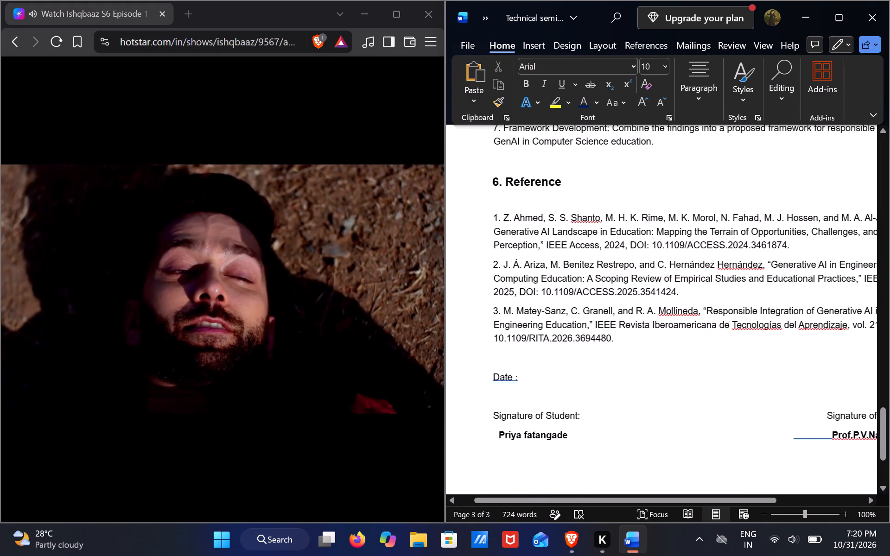
scroll(494, 222, left, 1)
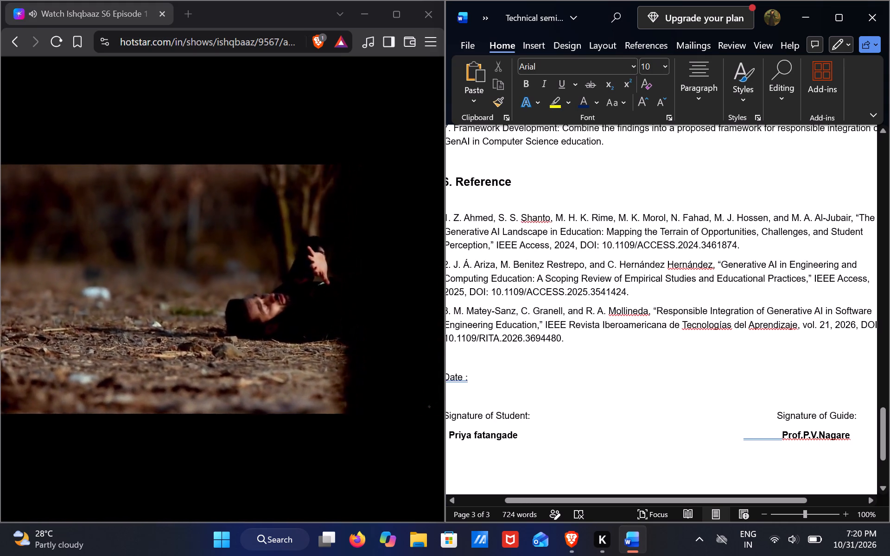
drag(857, 220, 581, 205)
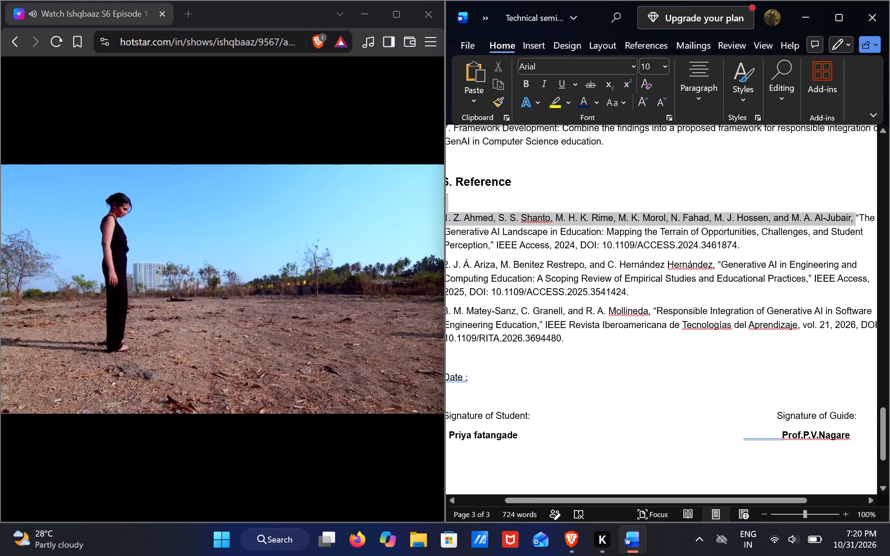
drag(581, 205, 448, 220)
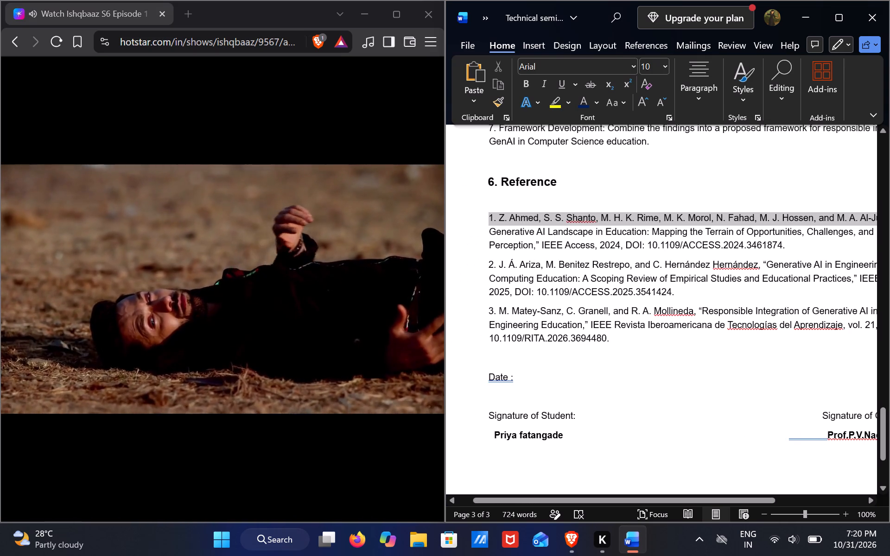
drag(448, 220, 447, 220)
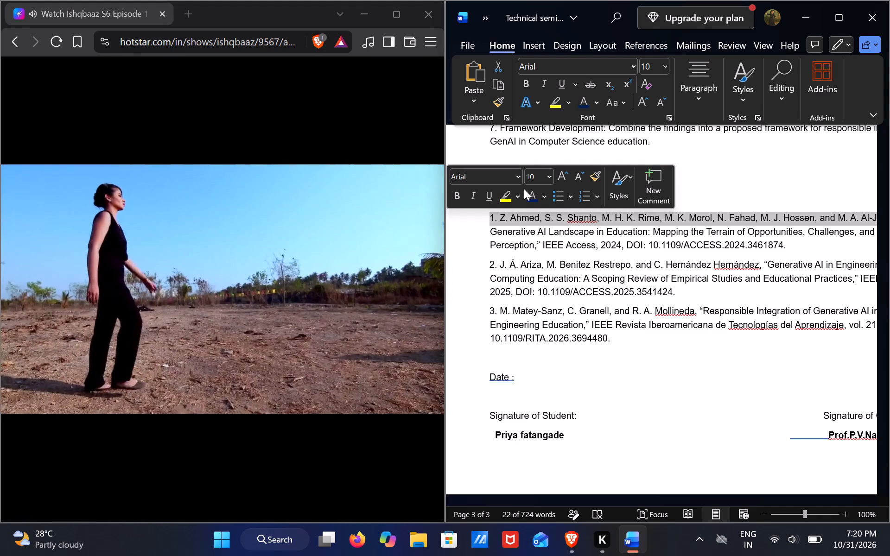
click(531, 193)
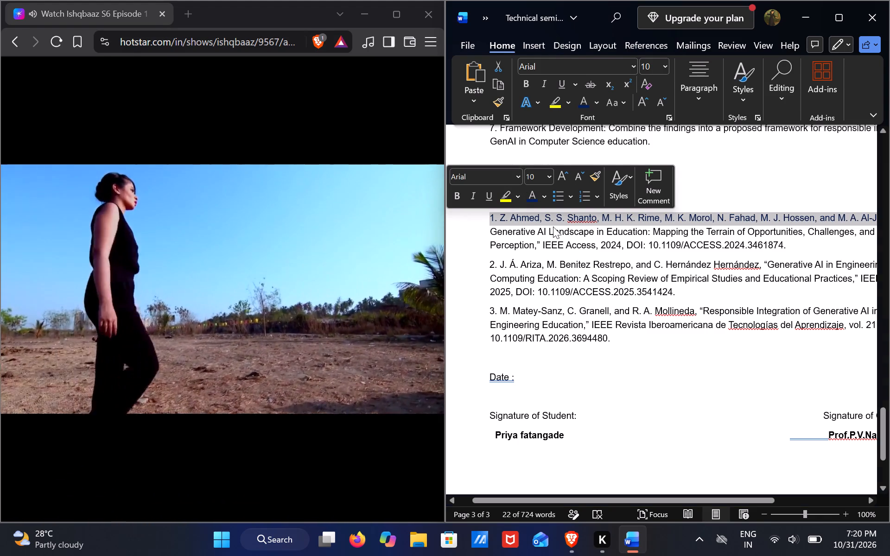
Apply the same dark blue font colour to the number and author names of reference 2.
scroll(593, 247, left, 1)
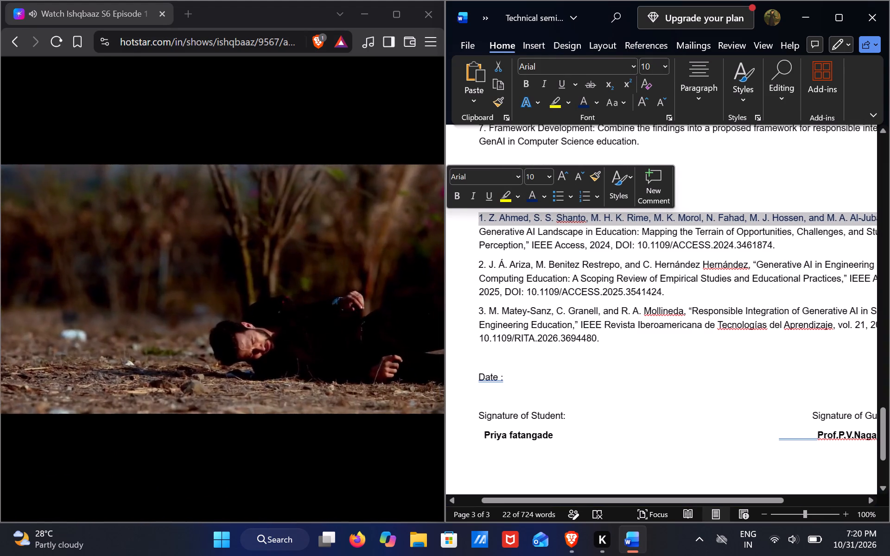
scroll(593, 247, left, 2)
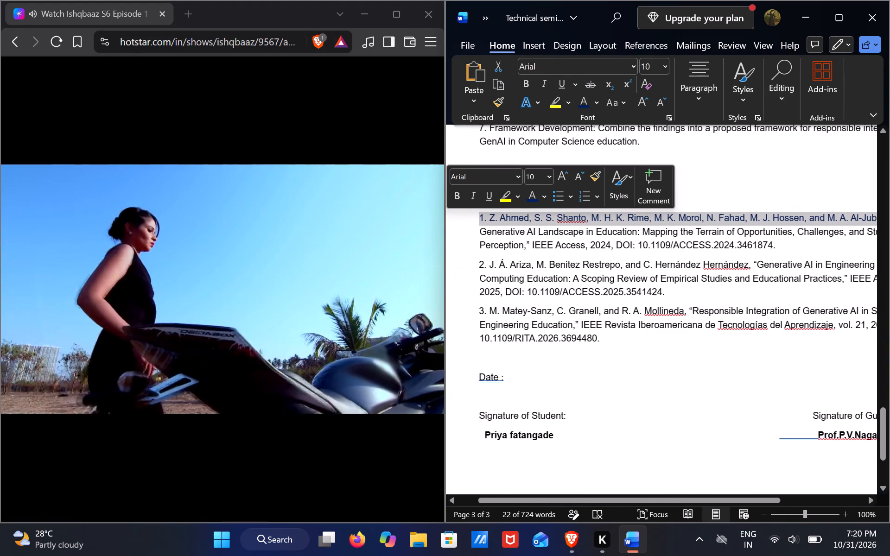
drag(756, 263, 714, 270)
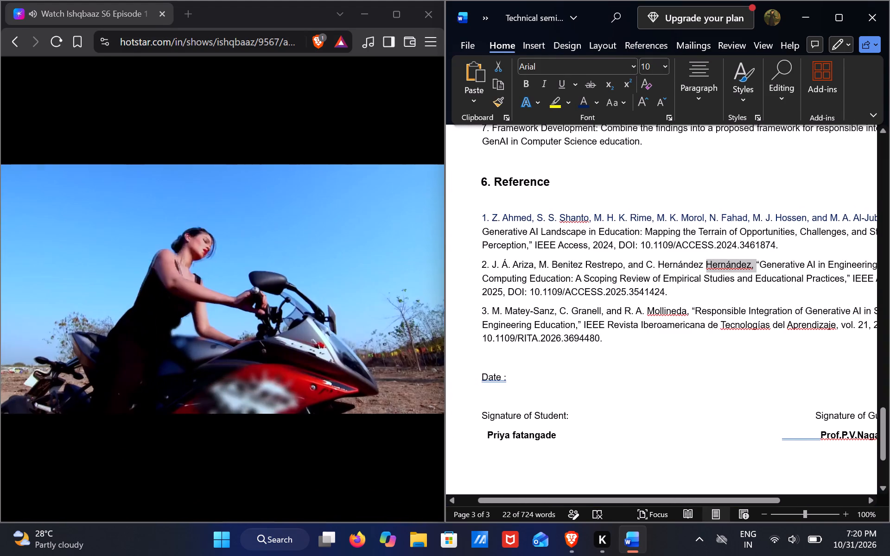
drag(714, 270, 478, 261)
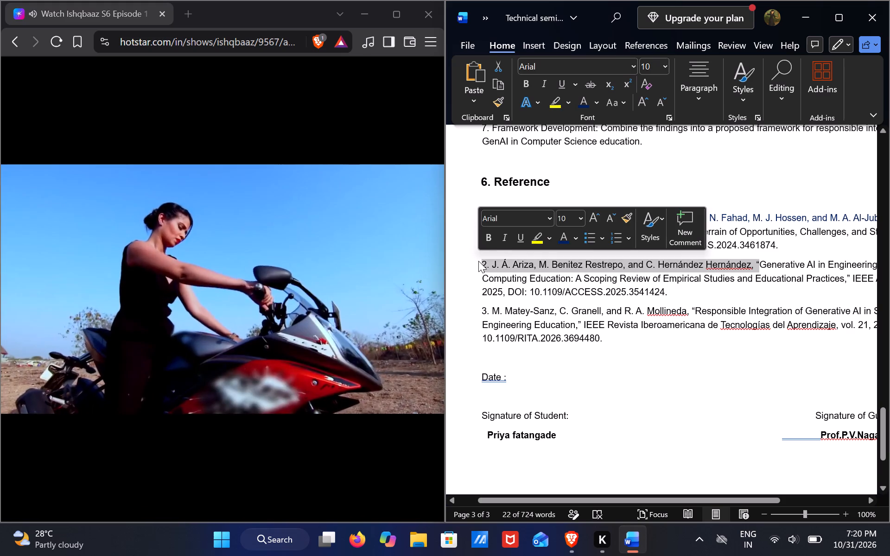
click(563, 232)
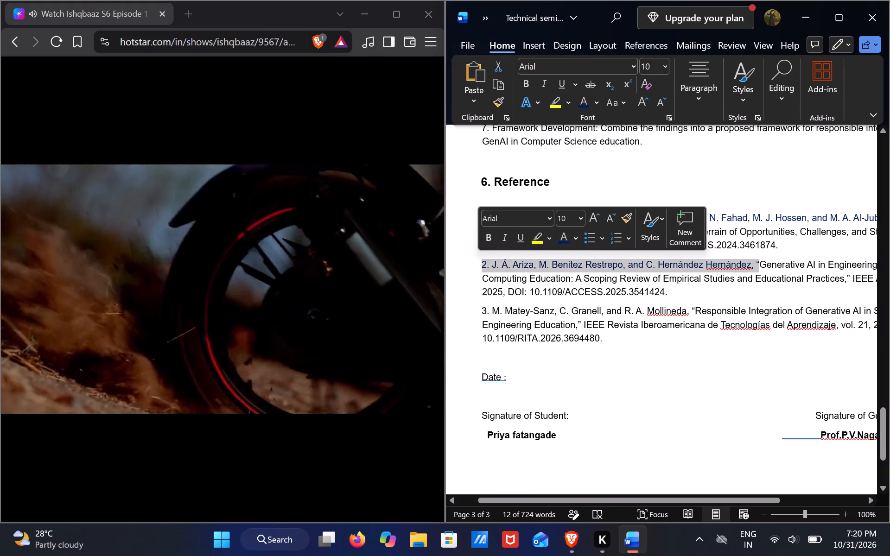
click(674, 383)
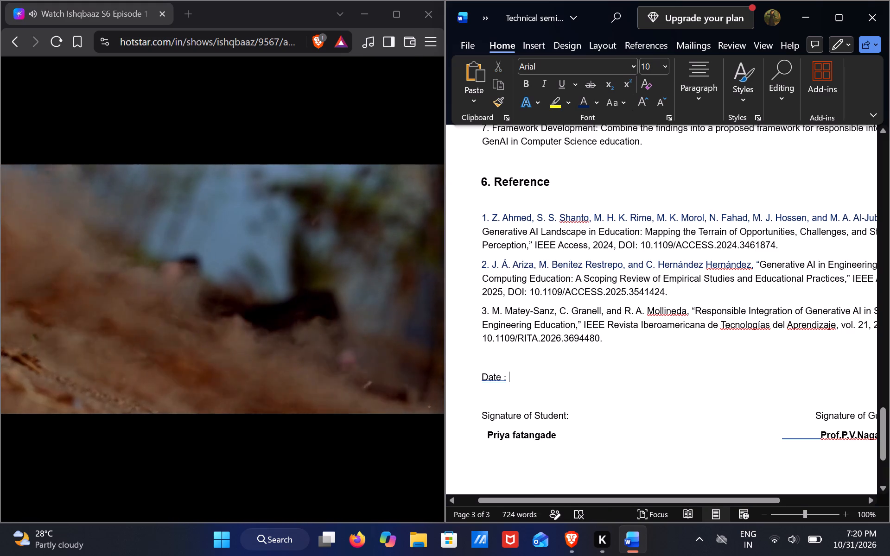
Apply the dark blue font colour to the number and author names of reference 3.
drag(692, 310, 690, 310)
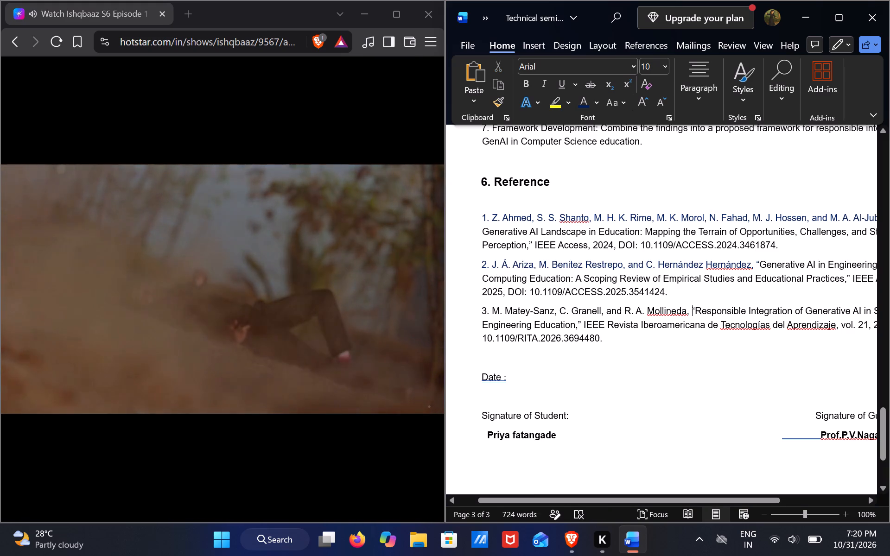
drag(690, 310, 481, 313)
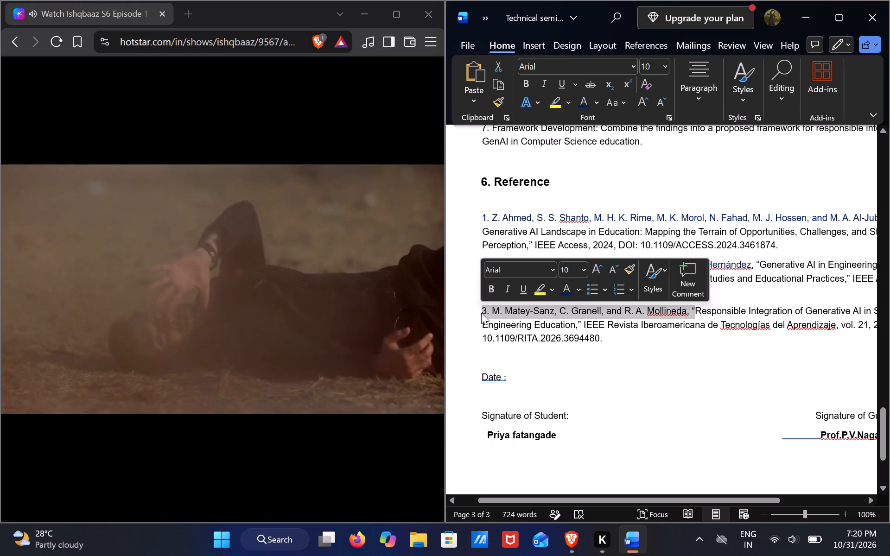
click(559, 287)
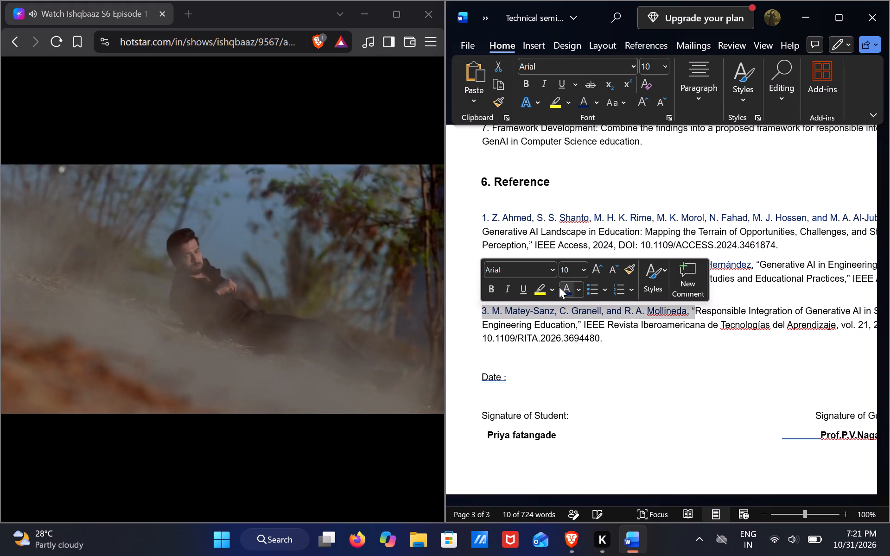
click(584, 423)
Colour the "1. Paper Collection:" label in the Methodology list with the standard green font colour.
scroll(584, 423, down, 2)
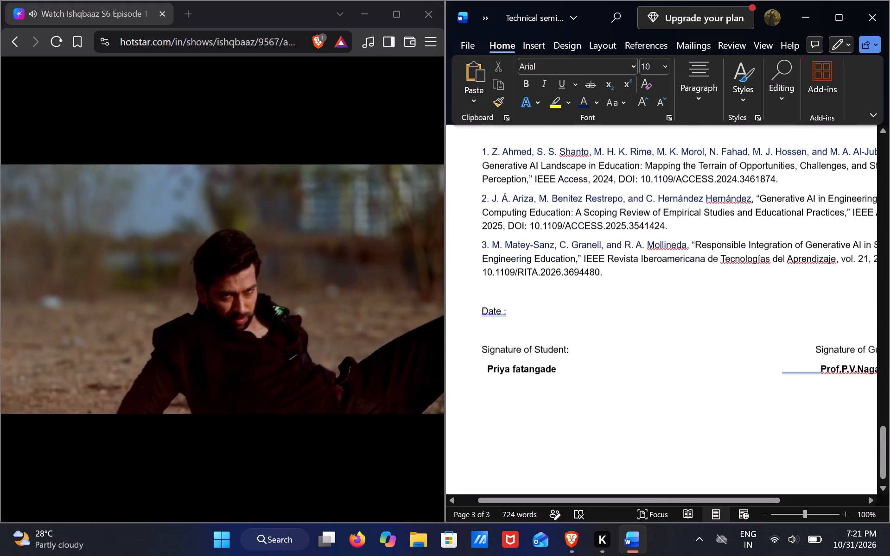
scroll(584, 423, down, 3)
scroll(584, 423, up, 5)
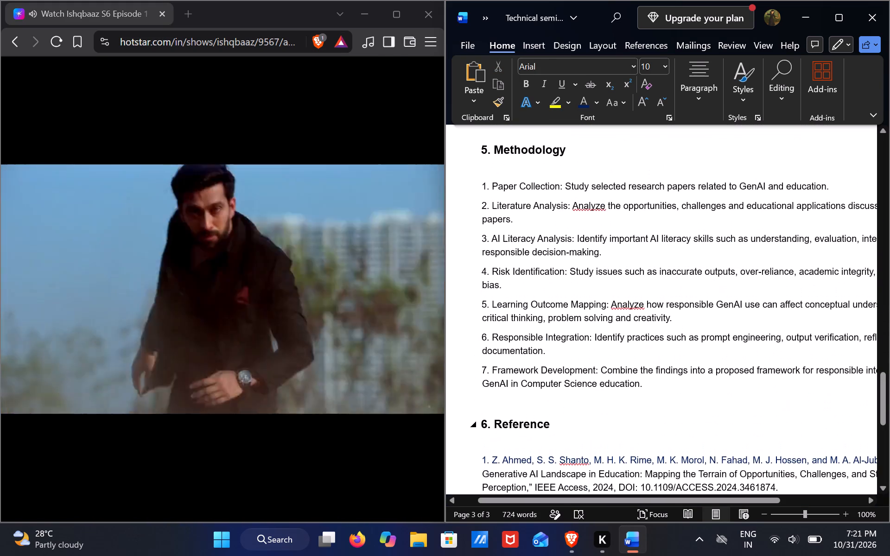
scroll(584, 423, up, 1)
scroll(584, 423, down, 1)
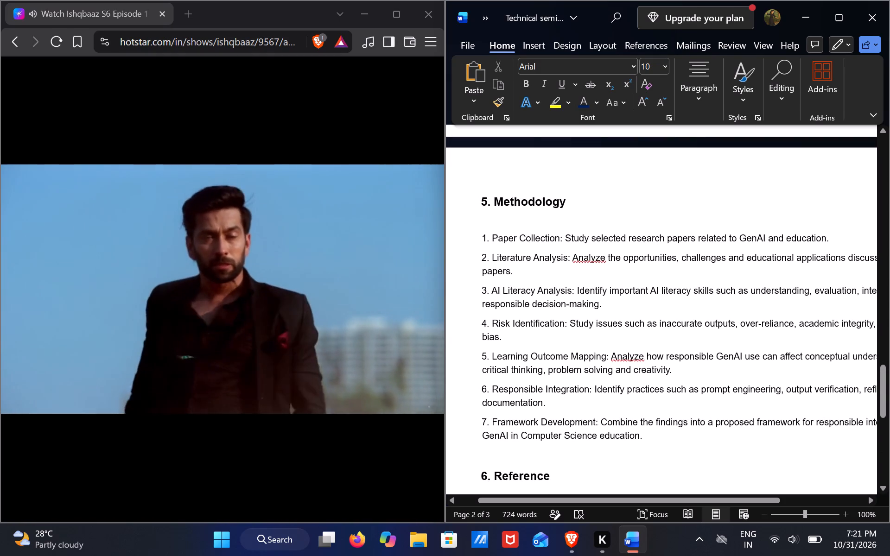
drag(563, 240, 432, 242)
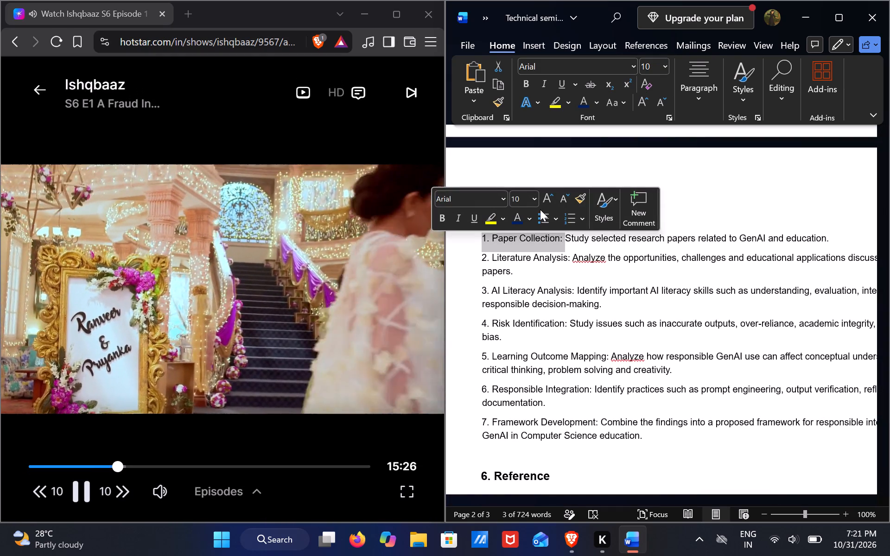
click(531, 213)
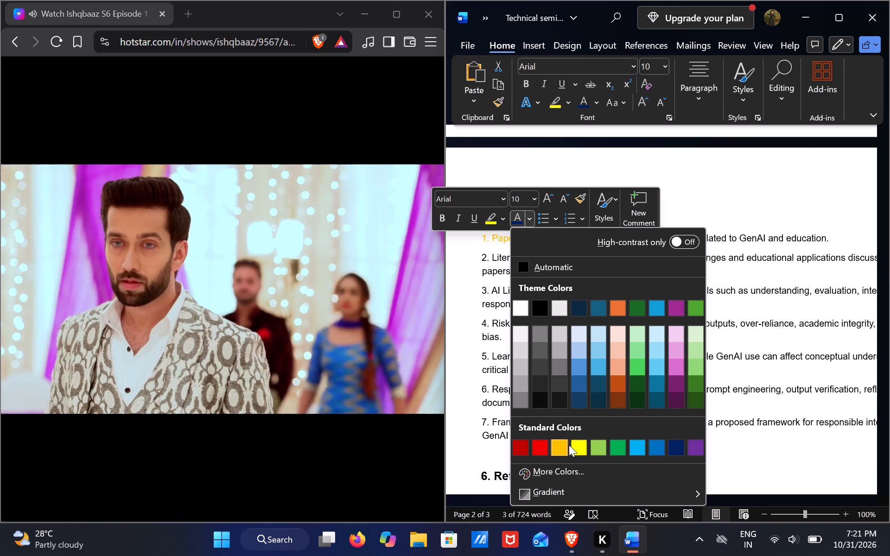
click(624, 444)
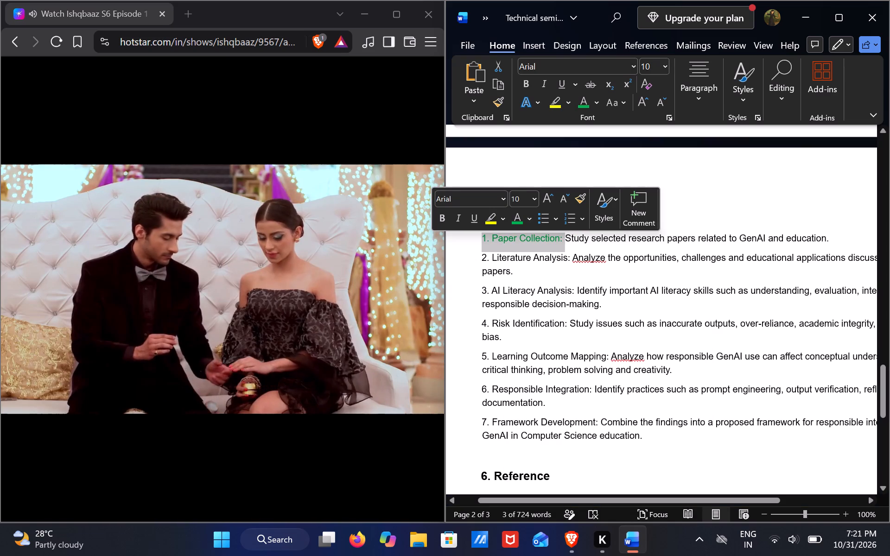
Colour the "2. Literature Analysis:" and "3. AI Literacy Analysis" labels in the Methodology list with the same green font colour.
drag(570, 254, 478, 264)
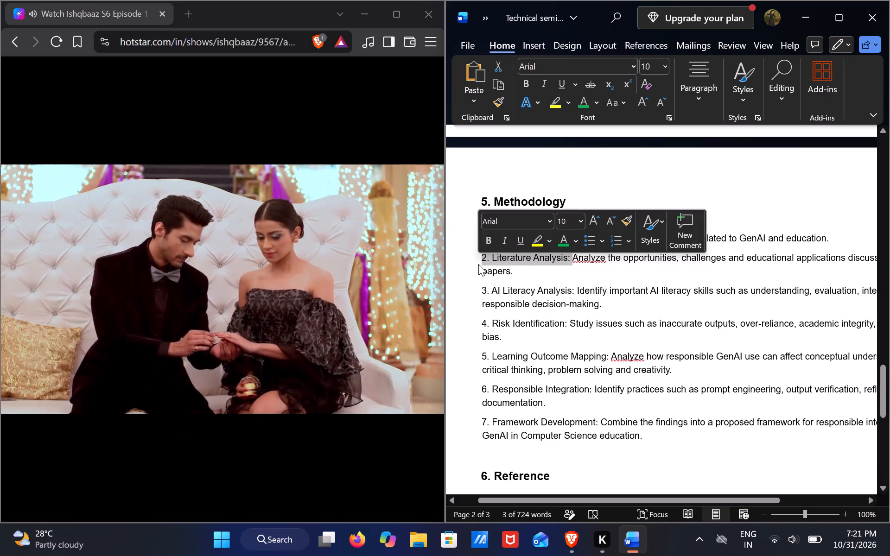
click(570, 239)
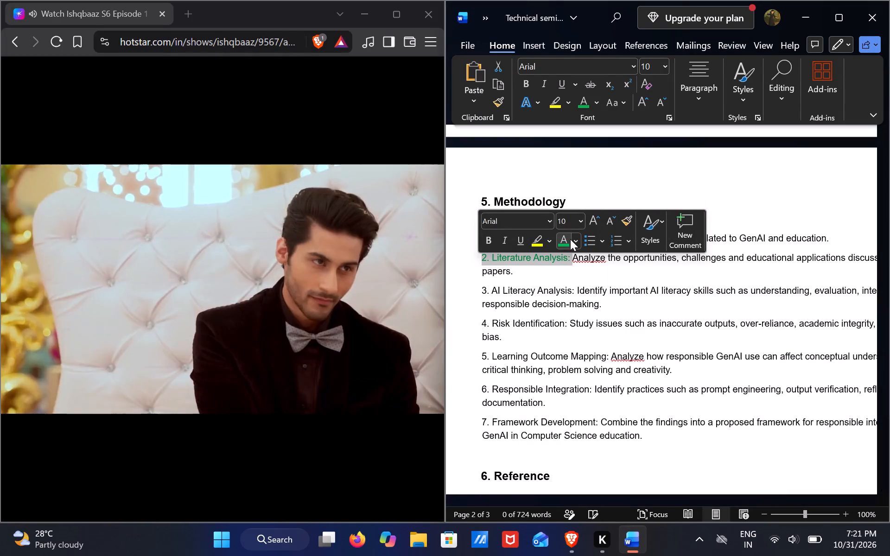
click(577, 240)
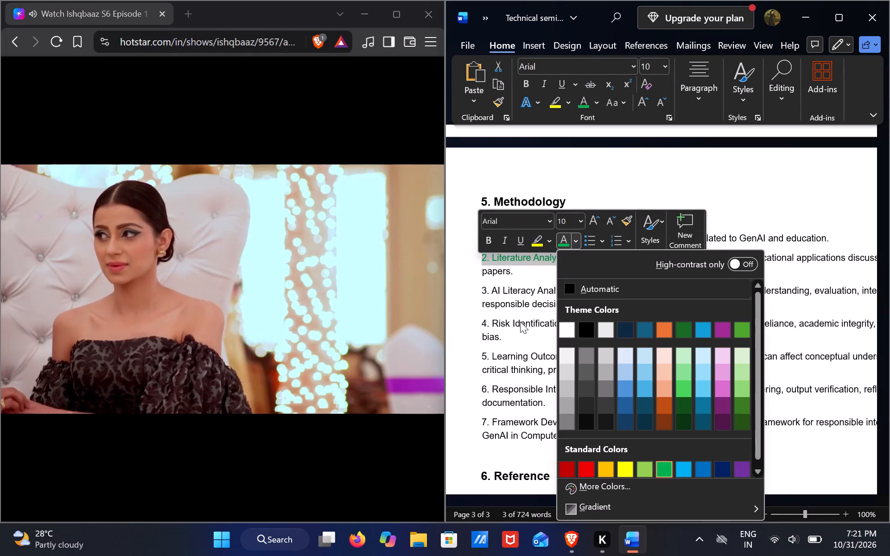
click(519, 322)
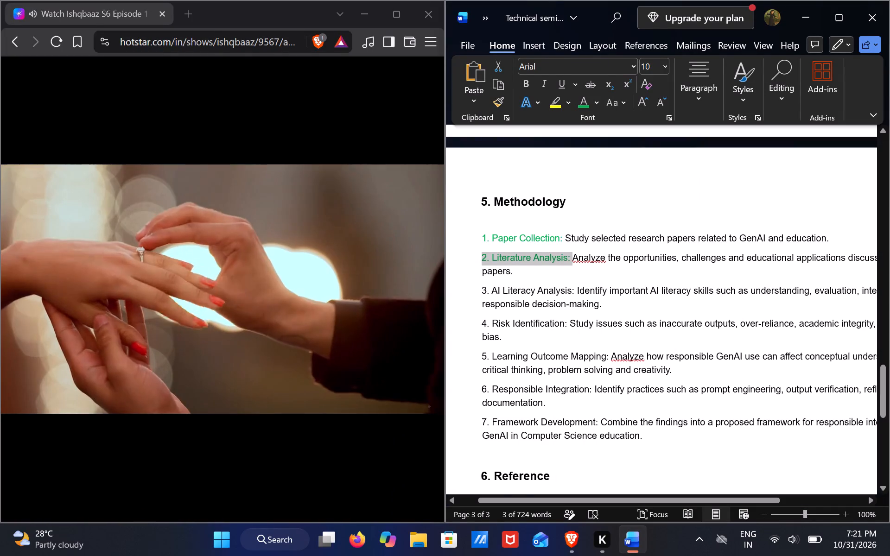
drag(574, 291, 479, 301)
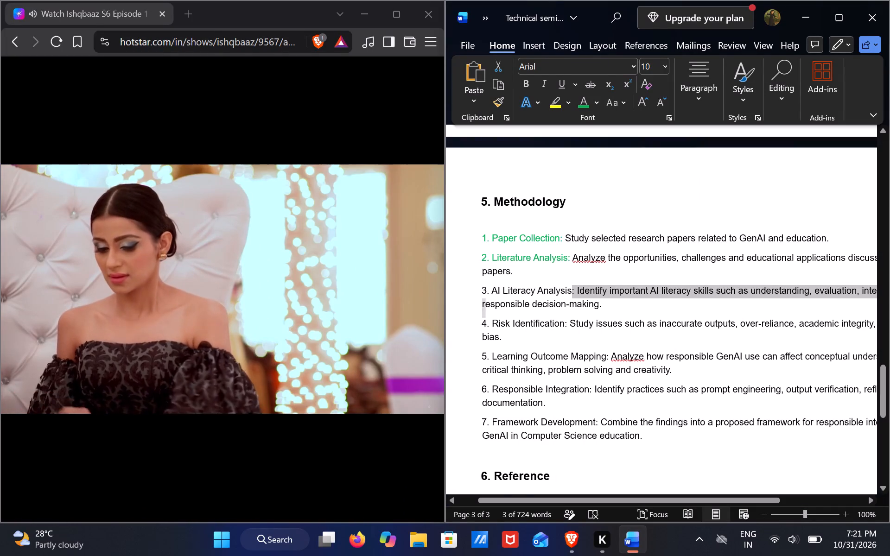
drag(479, 301, 482, 291)
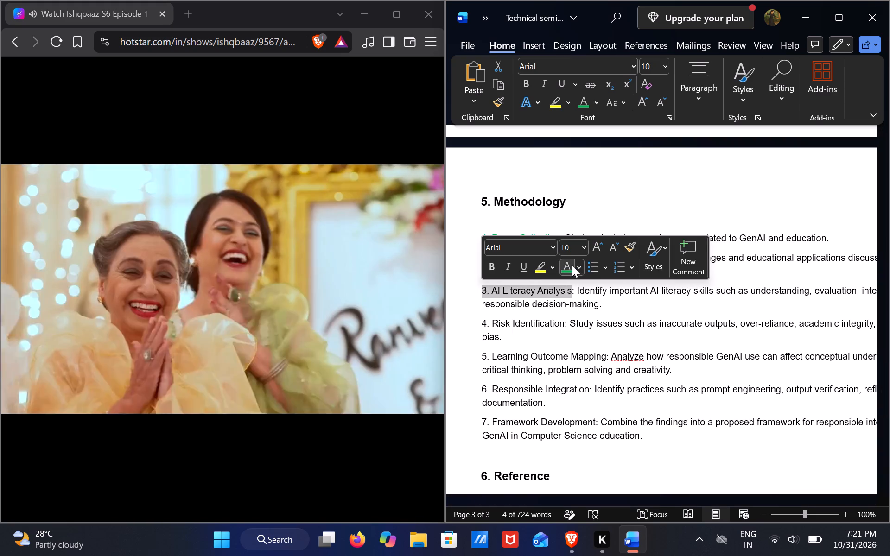
click(572, 265)
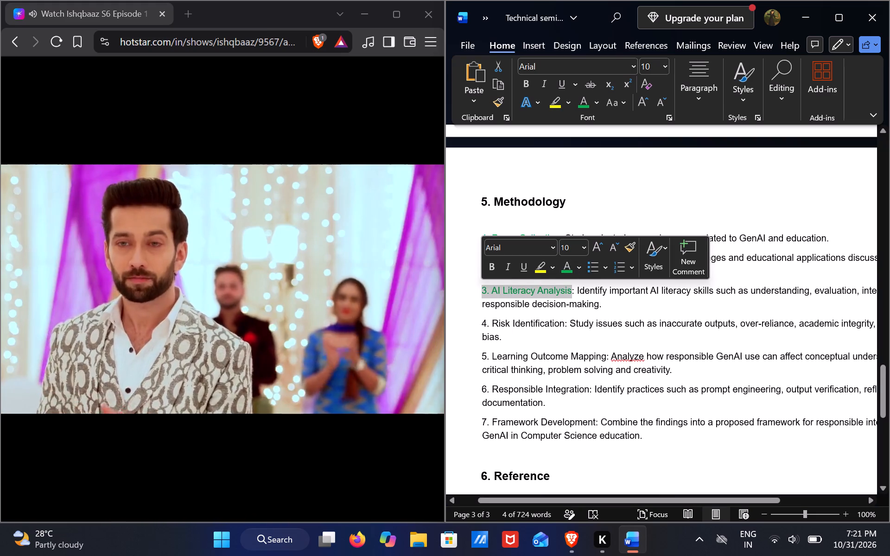
Apply the green font colour to the "4. Risk Identification:" label in the Methodology list.
drag(565, 327, 480, 325)
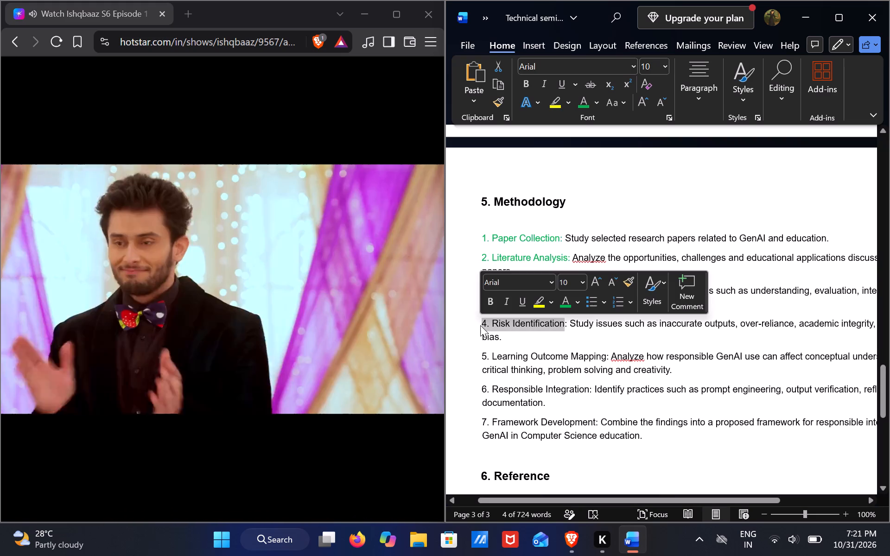
drag(522, 335, 575, 322)
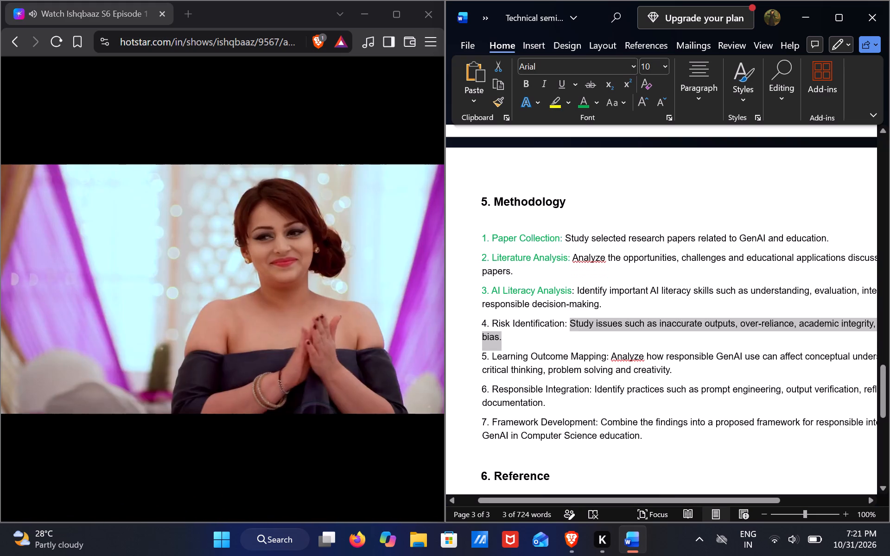
drag(575, 322, 566, 323)
click(566, 323)
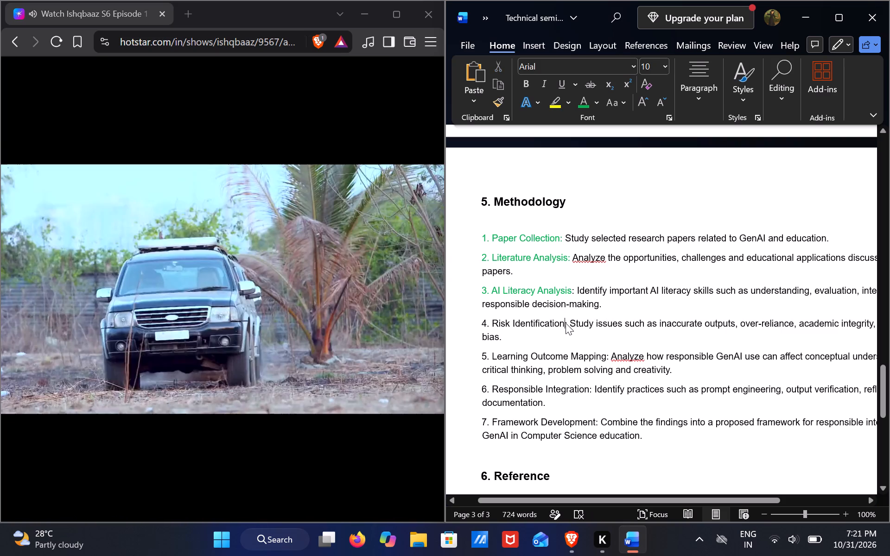
click(567, 322)
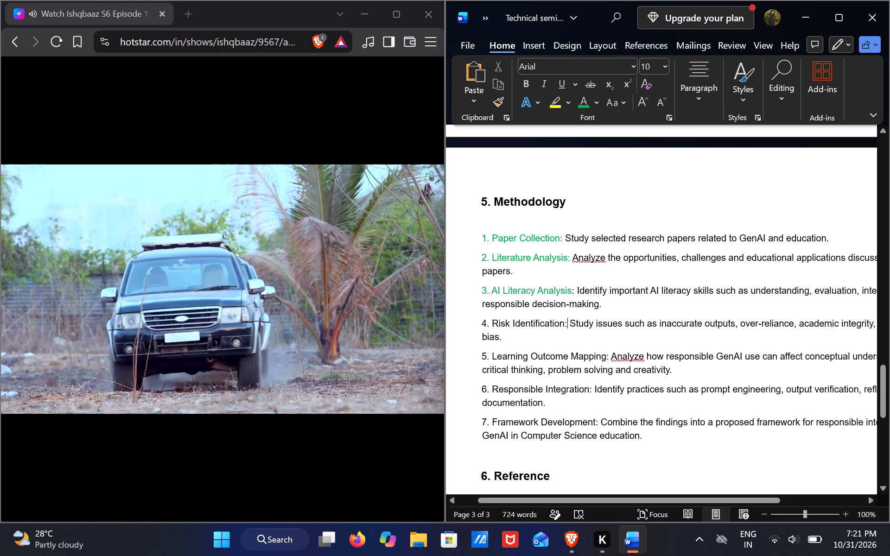
drag(567, 319, 502, 316)
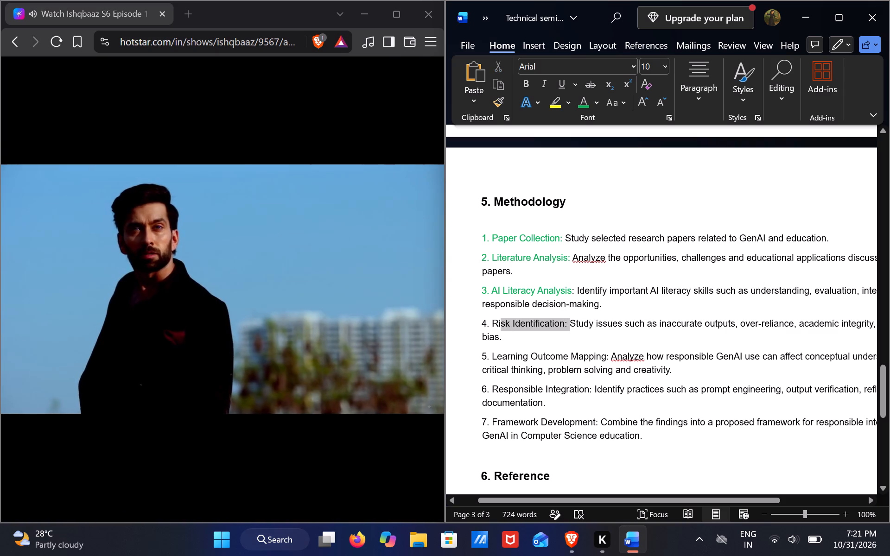
drag(502, 316, 477, 324)
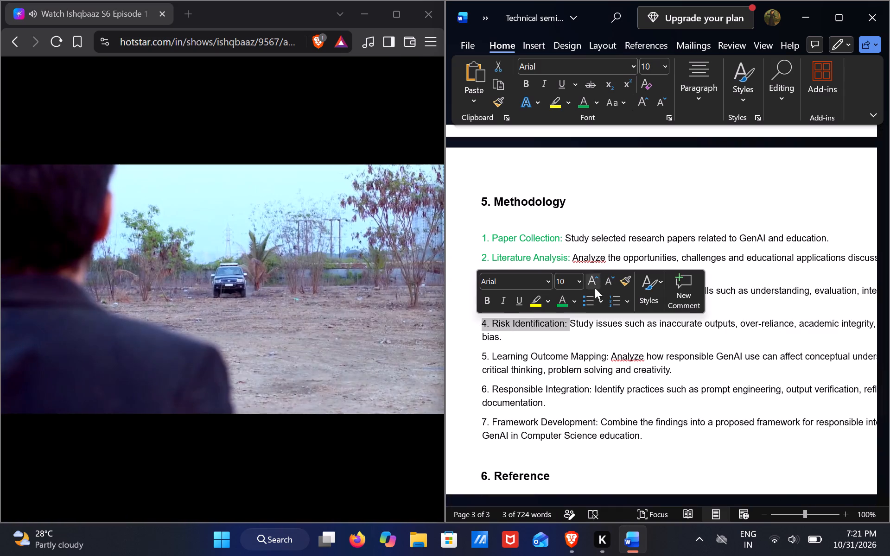
click(562, 306)
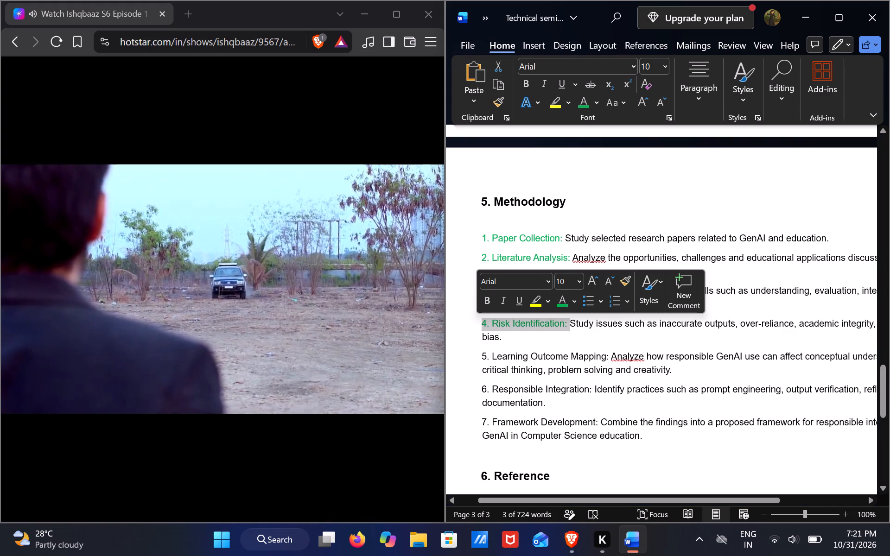
Apply the green font colour to the Methodology labels of items 5 to 7, from "Learning Outcome Mapping" to "Framework Development".
drag(609, 356, 478, 357)
click(566, 335)
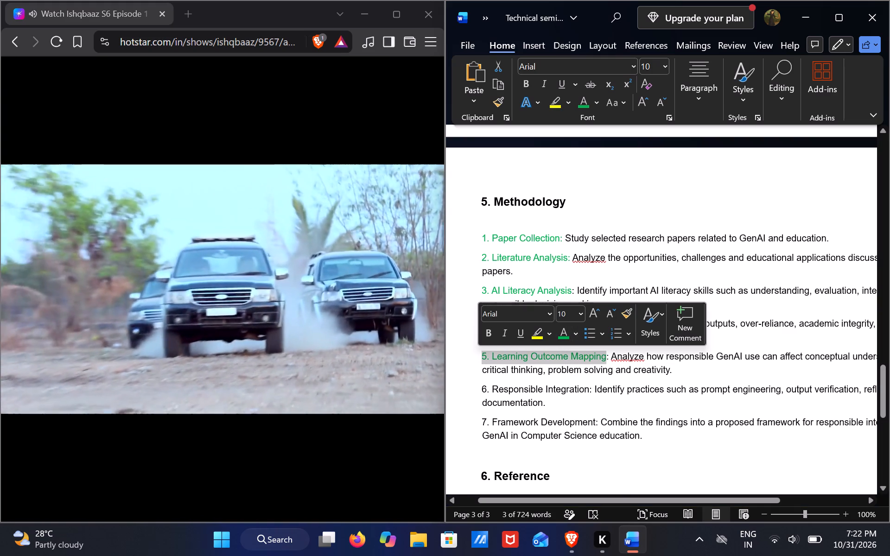
drag(592, 389, 584, 391)
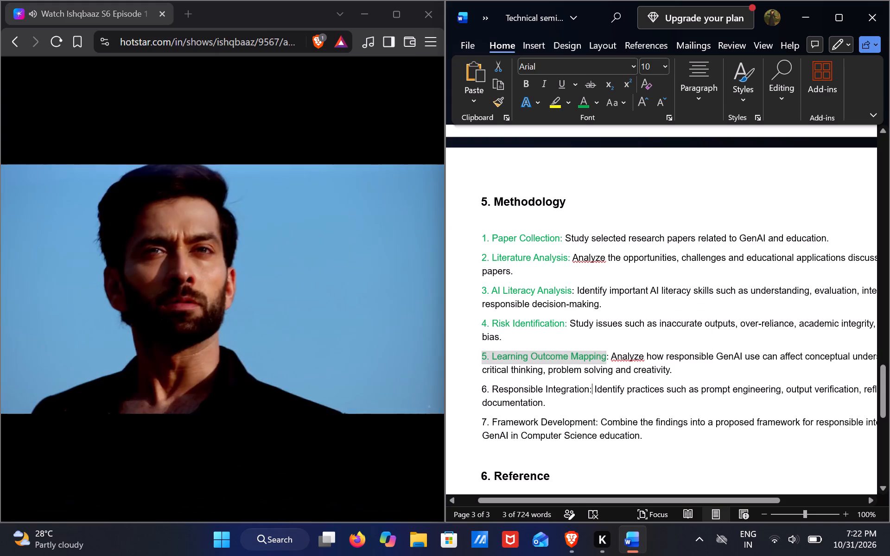
drag(584, 391, 481, 386)
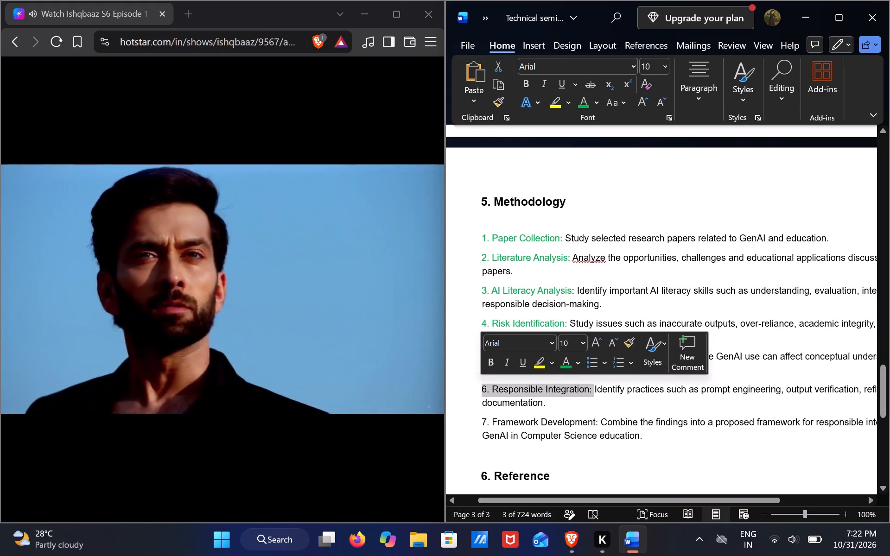
click(564, 367)
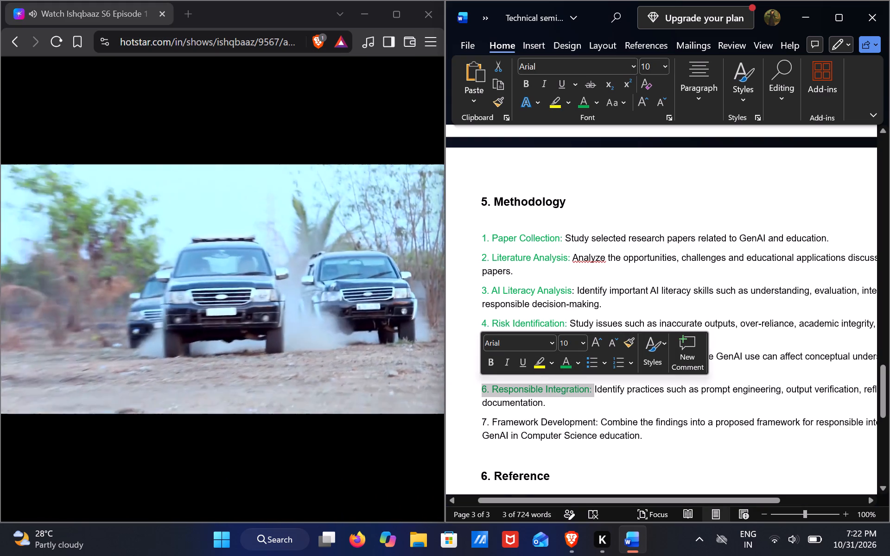
drag(597, 424, 482, 419)
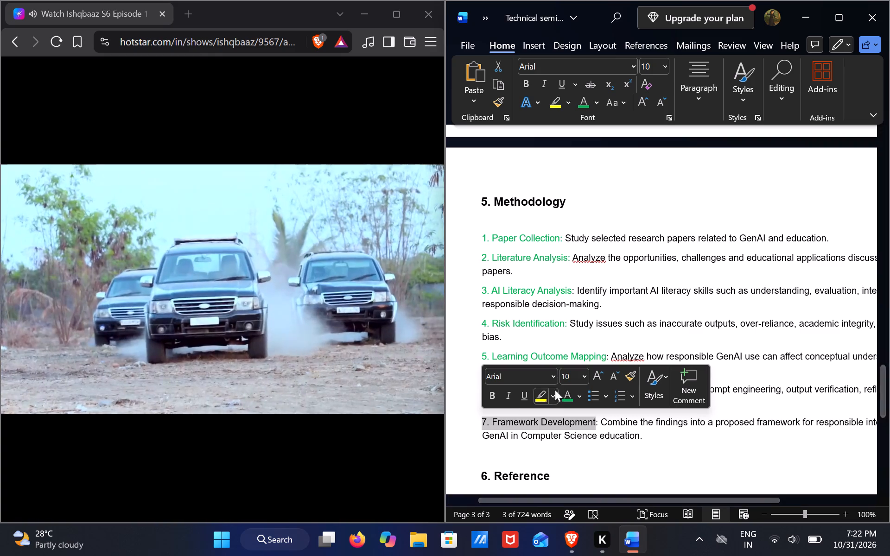
click(564, 389)
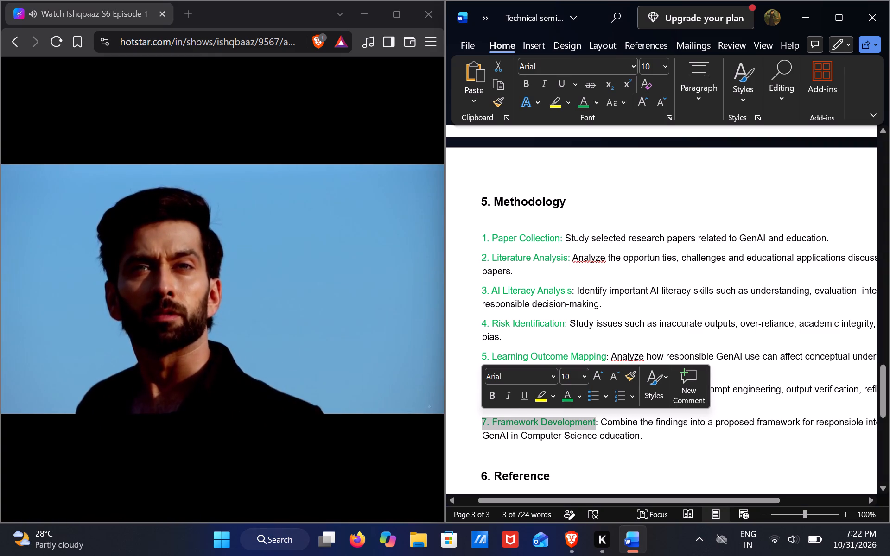
click(607, 321)
Capitalise the initial of the student's middle name as A in the Name of Student row of the first-page table.
scroll(607, 321, up, 6)
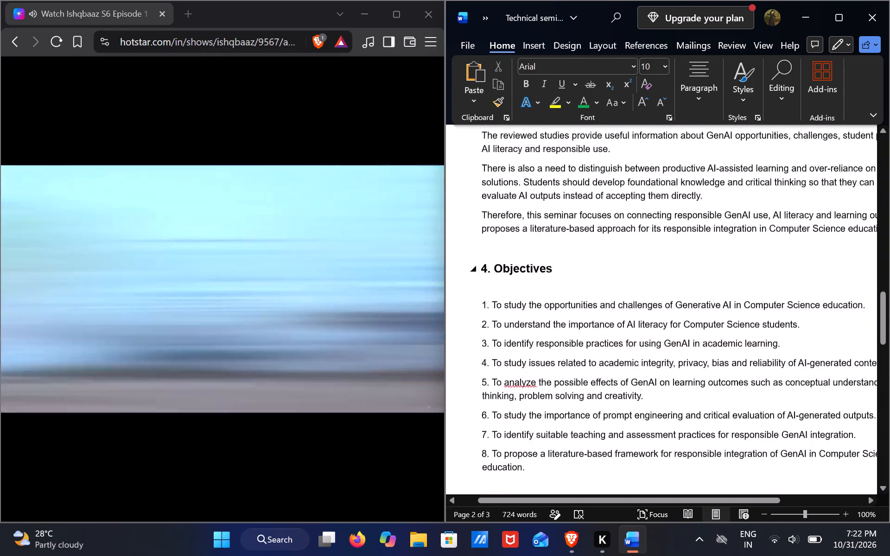
scroll(607, 321, up, 1)
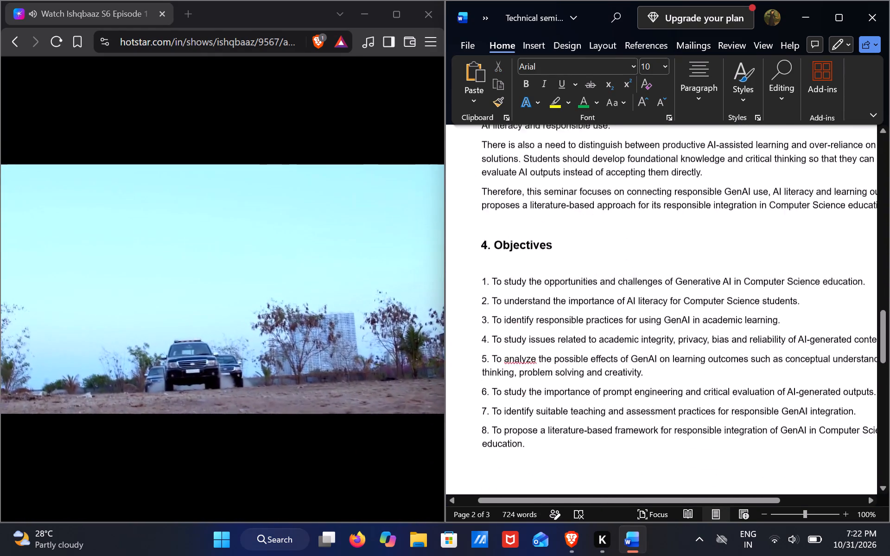
scroll(607, 321, up, 2)
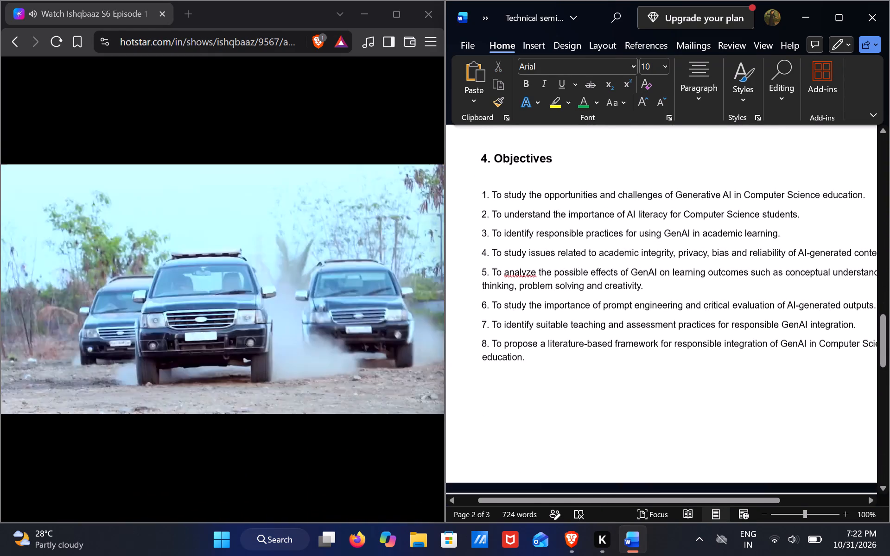
scroll(607, 321, up, 1)
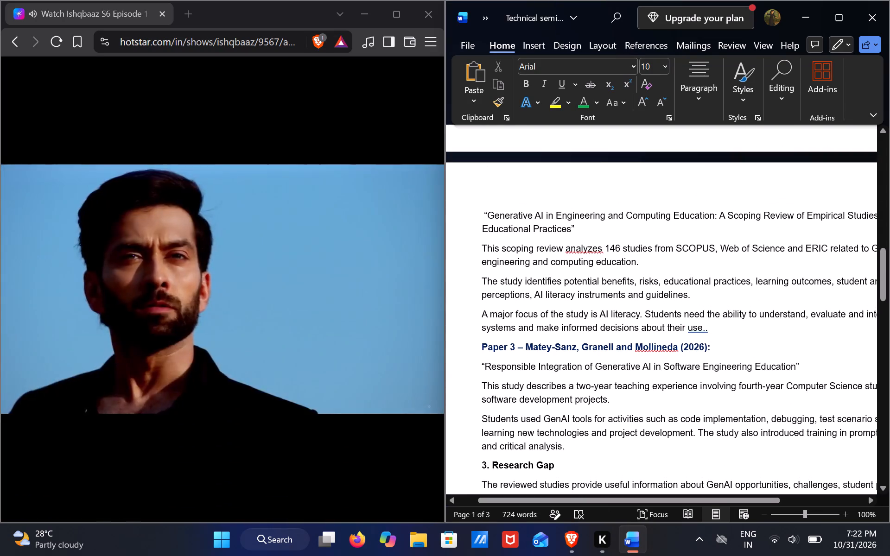
scroll(607, 321, up, 3)
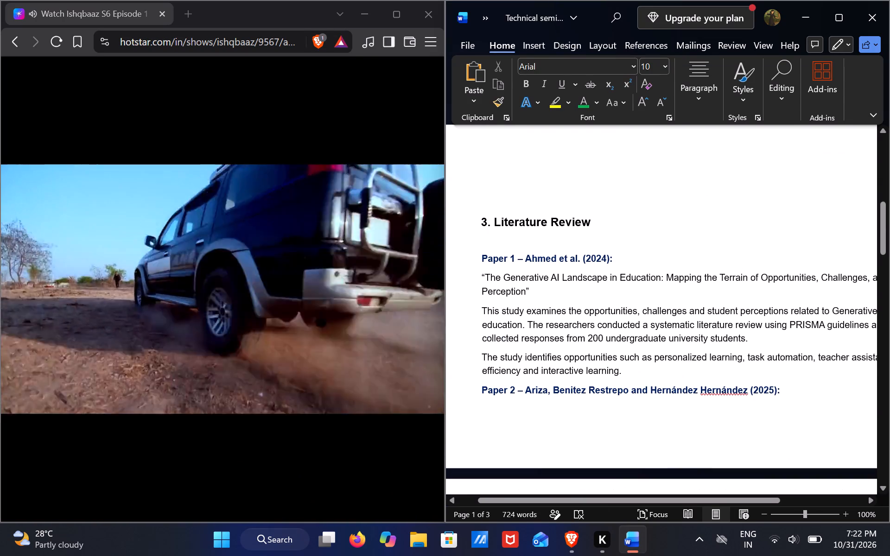
scroll(607, 321, up, 2)
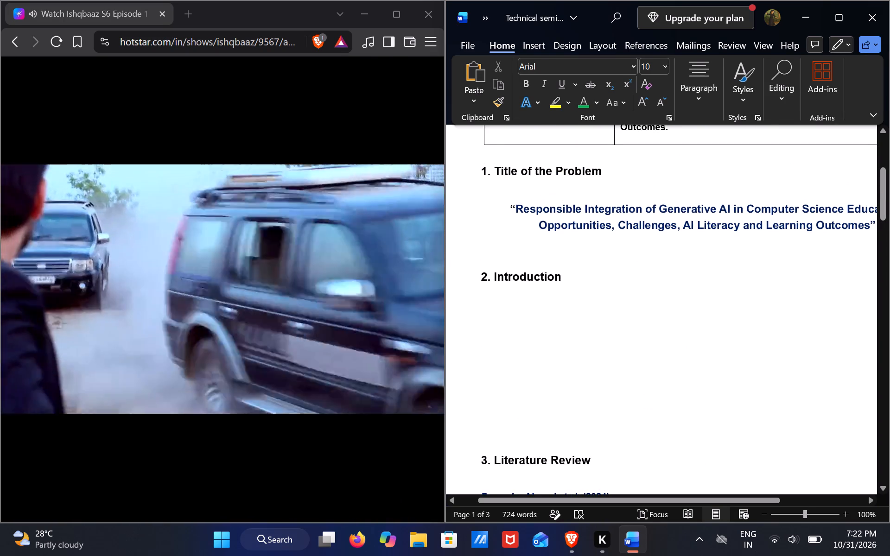
scroll(551, 248, up, 5)
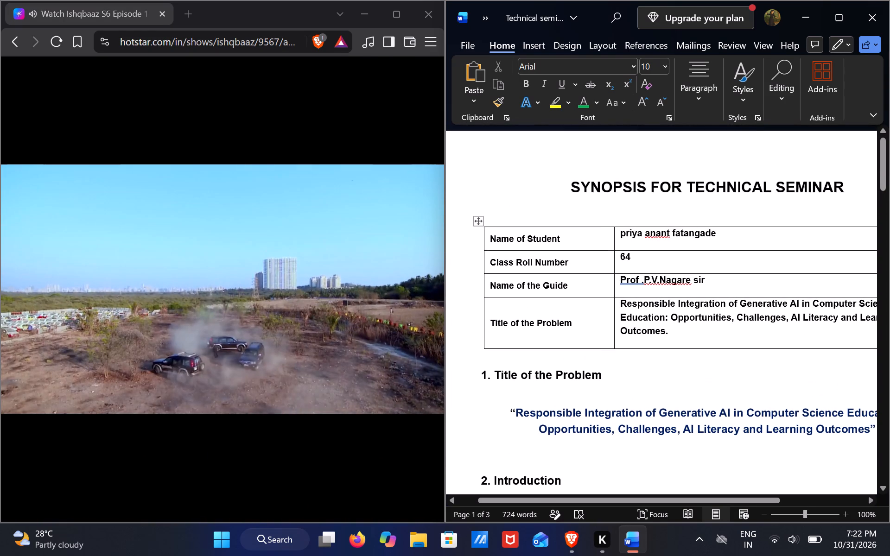
click(650, 233)
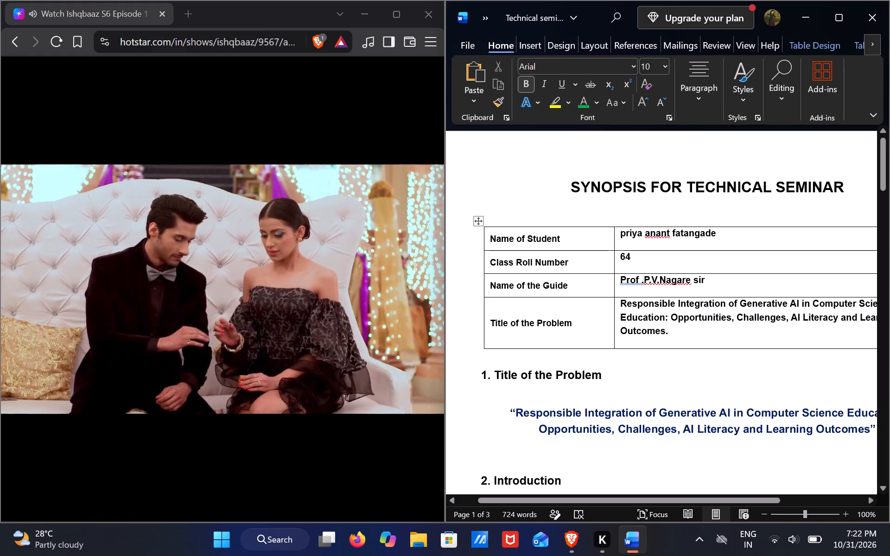
key(BackSpace)
key(shift+a)
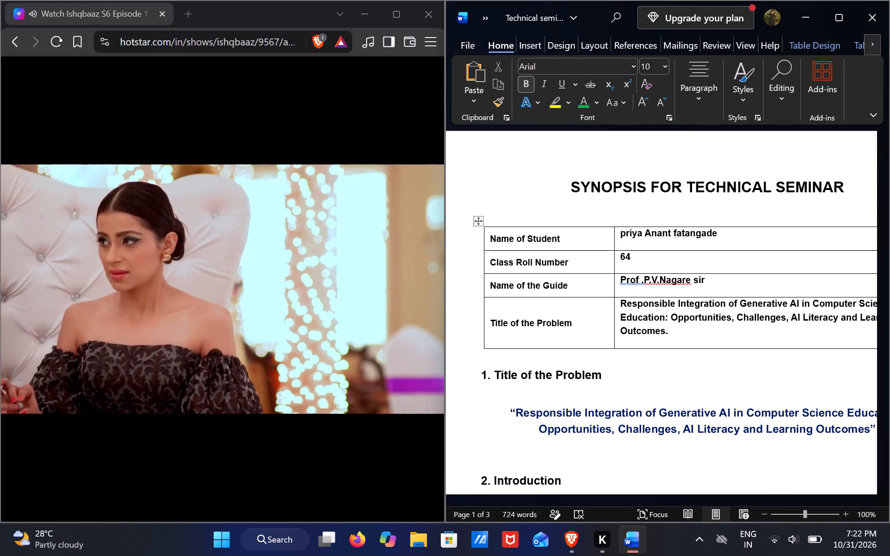
Capitalise the initial of the student's surname as F in the Name of Student row.
click(680, 234)
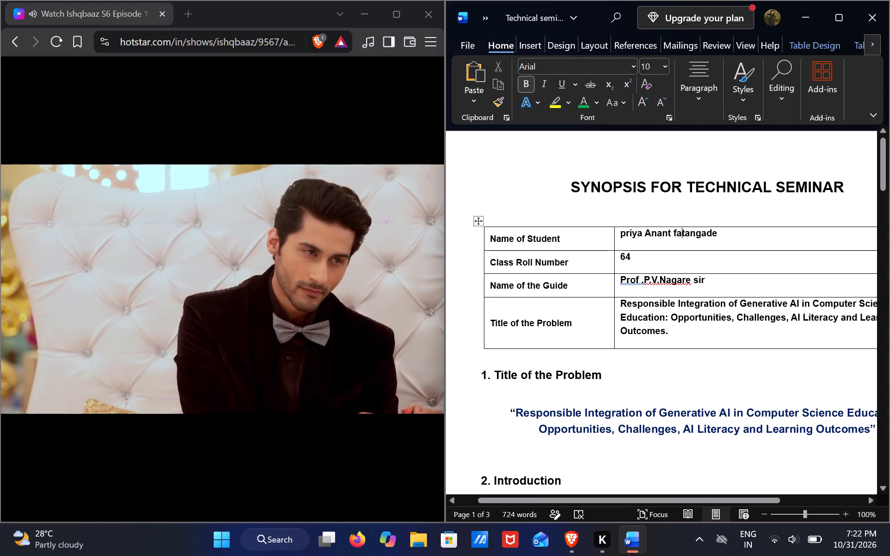
key(Left)
key(BackSpace)
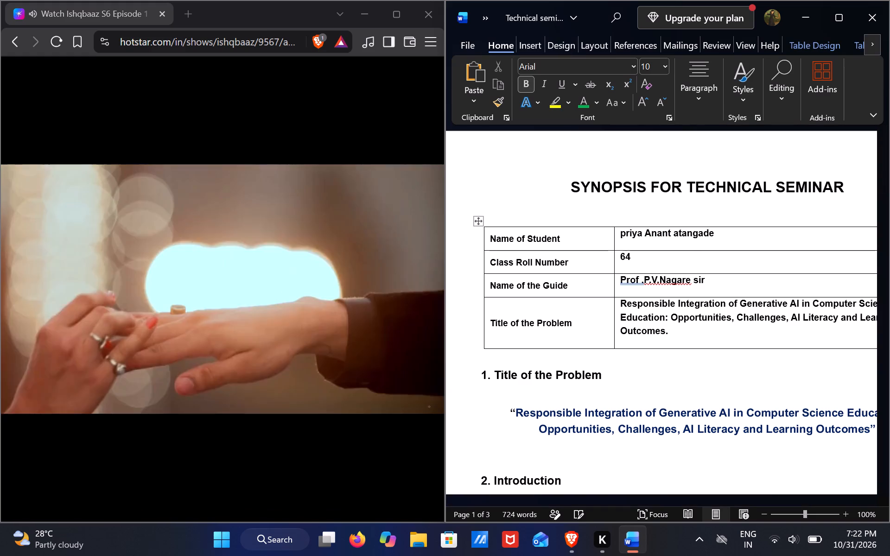
key(shift+f)
Capitalise the initial of the student's first name as P in the Name of Student row.
key(Left)
key(Left)
key(Left)
key(Left)
key(Left)
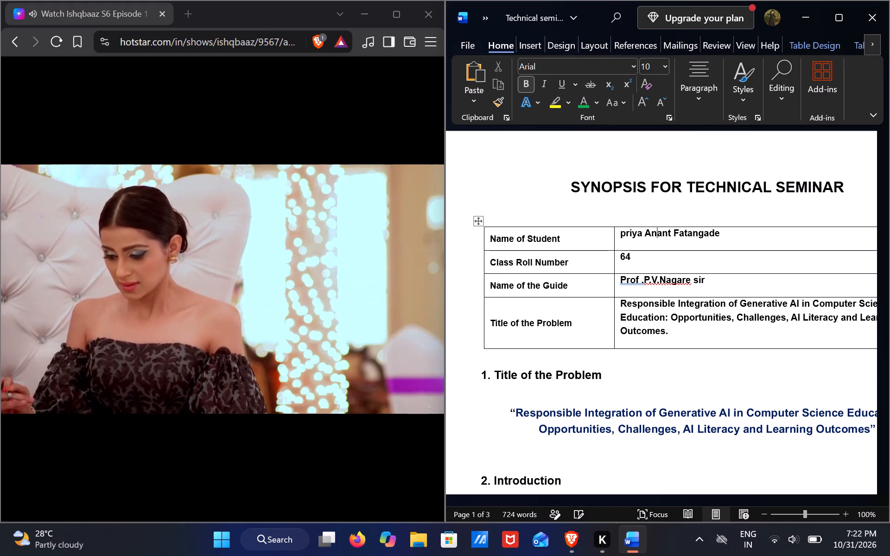
key(Left)
key(Left)
key(Left)
key(Left)
key(Left)
key(Left)
key(Left)
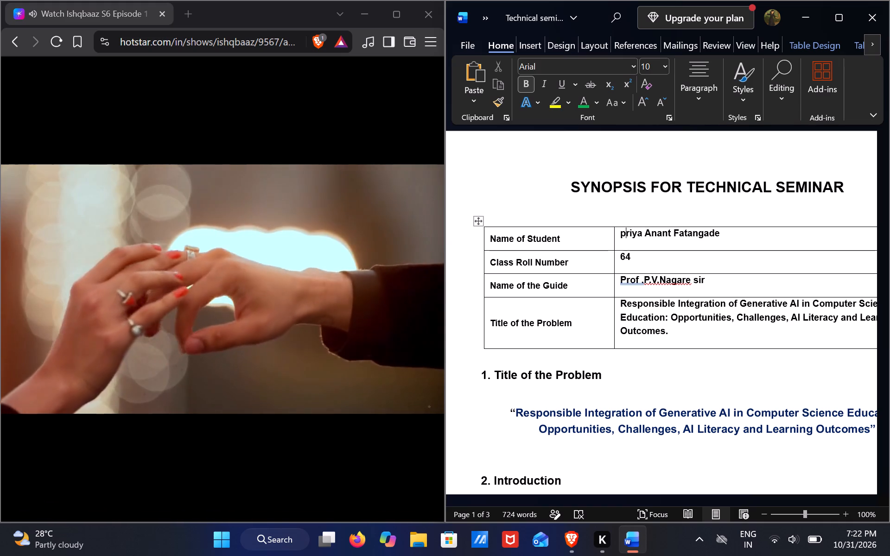
key(BackSpace)
key(shift+p)
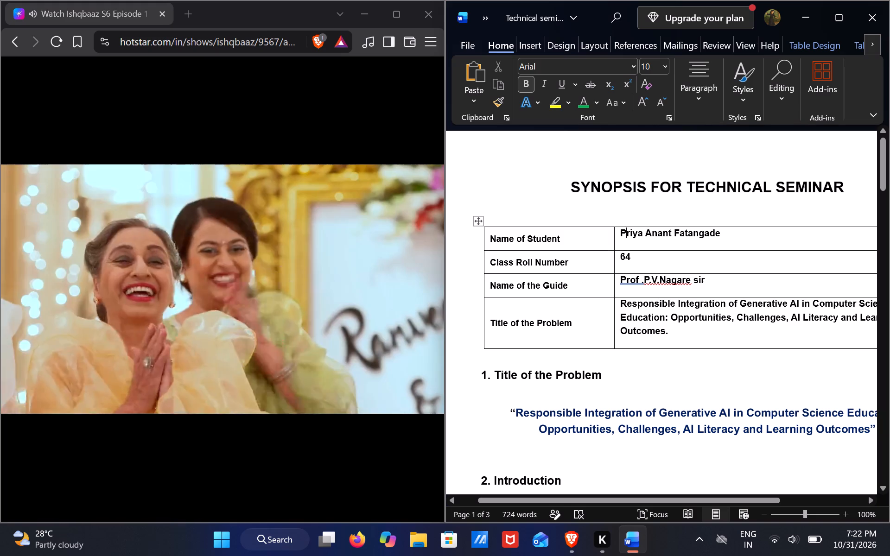
Change "sir" to "Sir" after the guide's name in the Name of the Guide row.
click(697, 278)
click(697, 278)
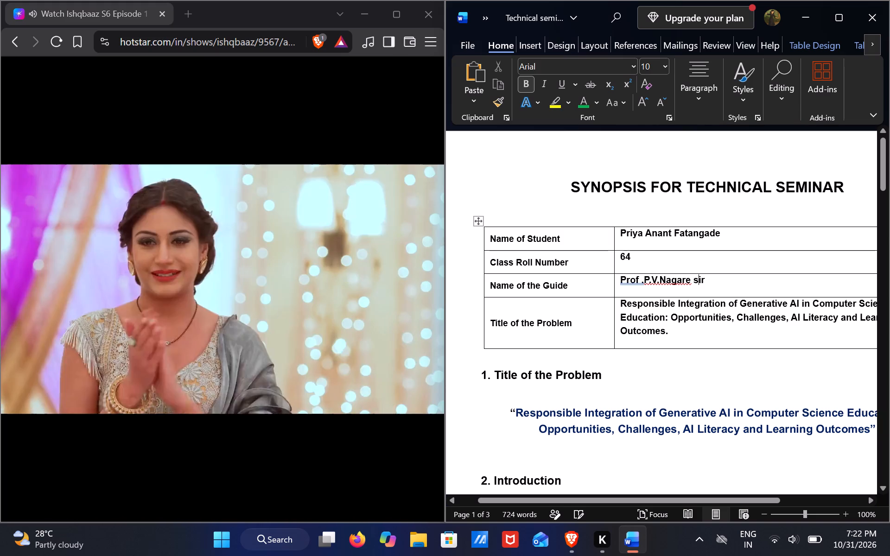
key(BackSpace)
key(shift+s)
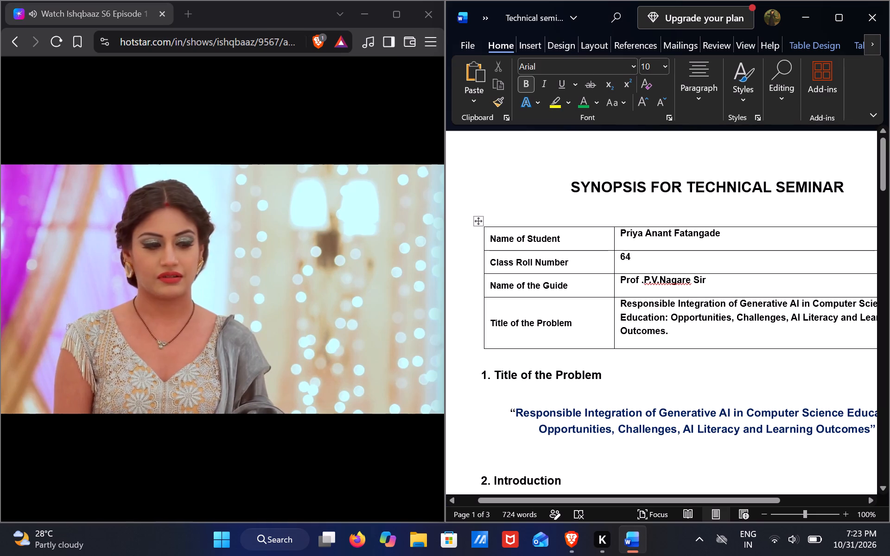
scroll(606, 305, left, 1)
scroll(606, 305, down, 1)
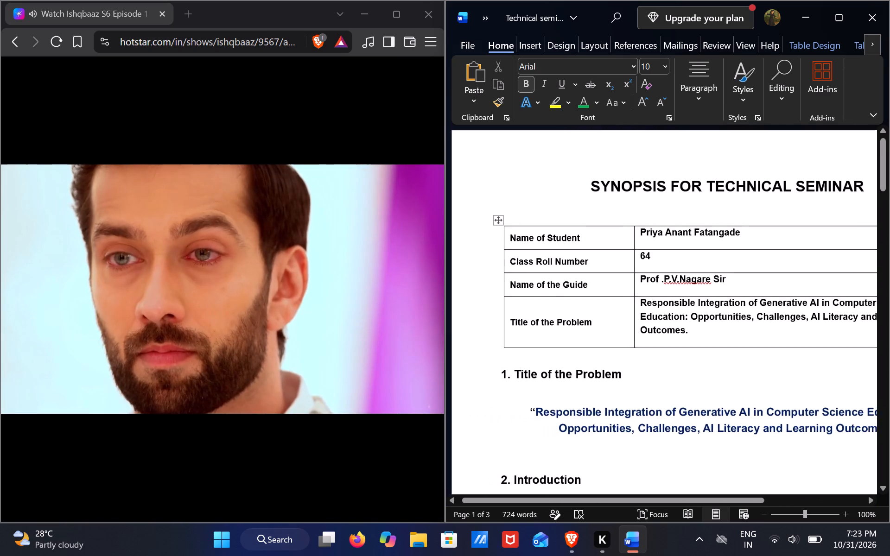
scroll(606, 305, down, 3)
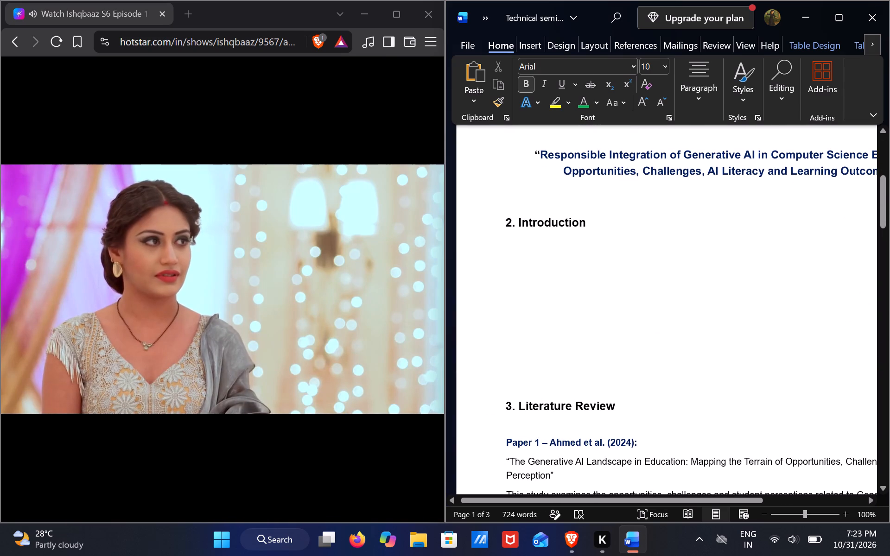
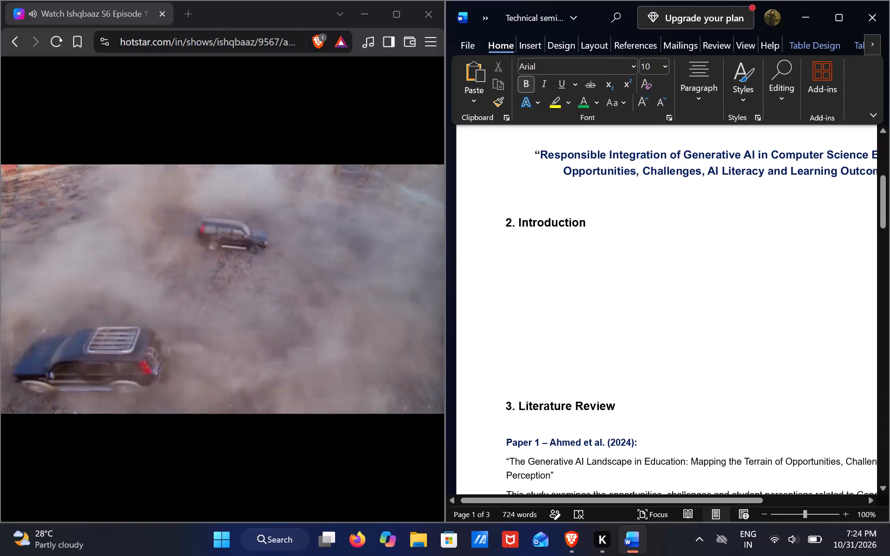
Begin a paragraph directly under the "2. Introduction" heading with the words "The Resposible Integration".
click(507, 238)
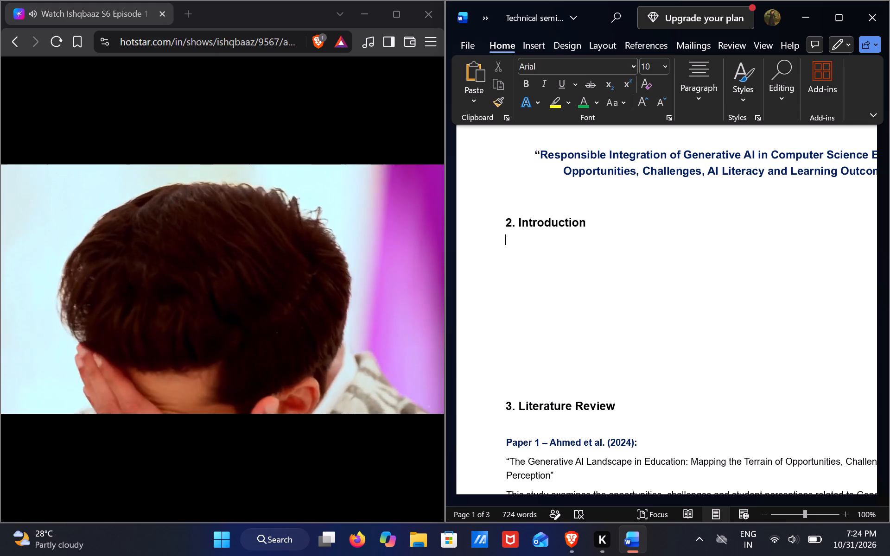
text(th)
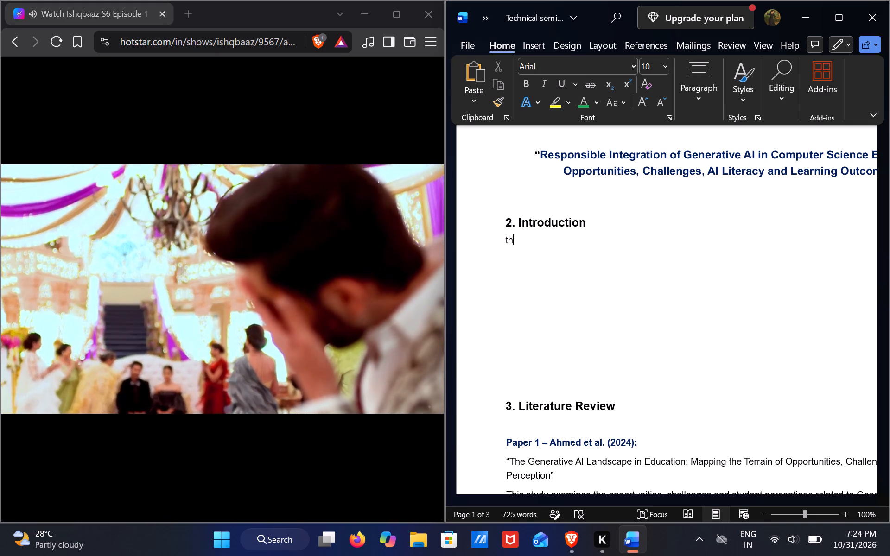
key(BackSpace)
key(BackSpace)
text(Th)
text(e r)
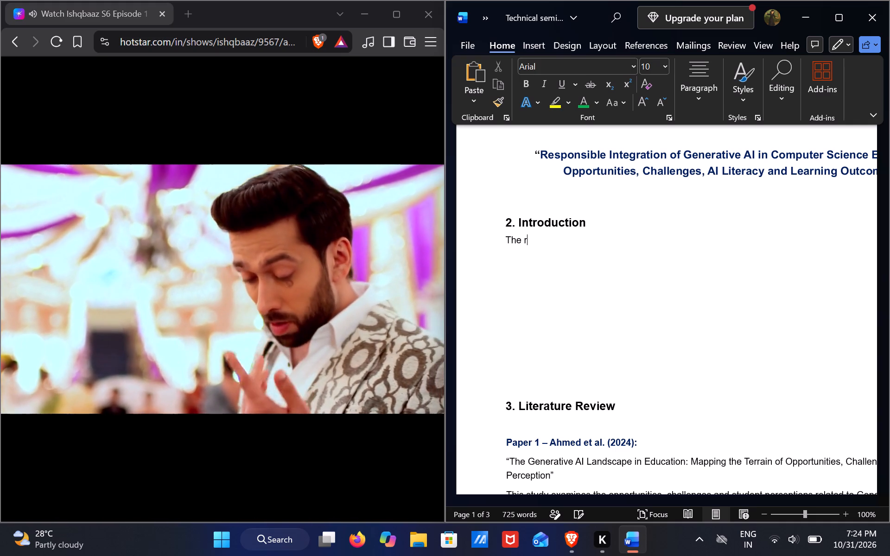
key(BackSpace)
text(Res)
text(an)
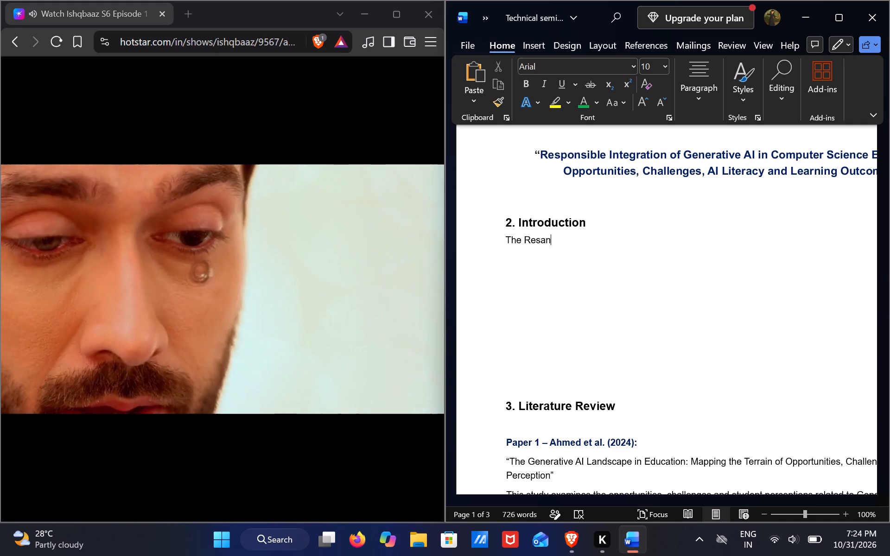
key(BackSpace)
key(BackSpace)
text(posibl)
key(e)
key(space)
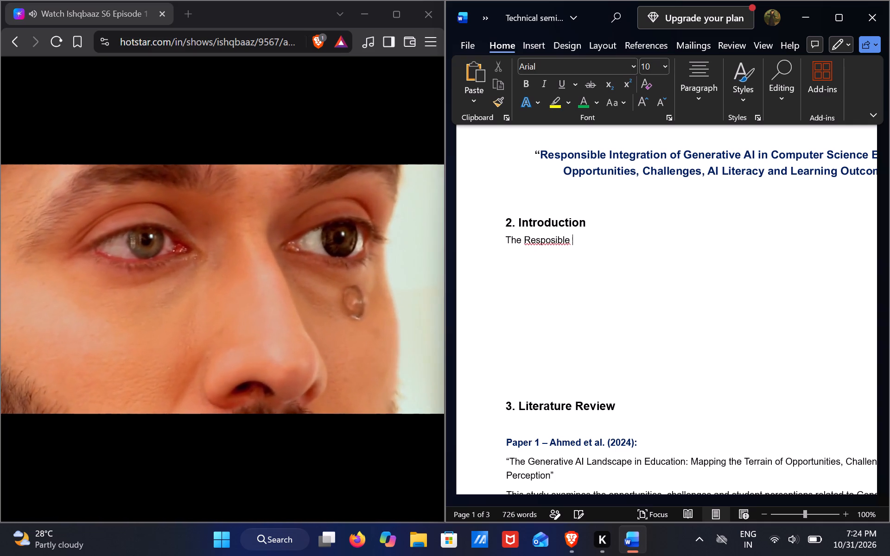
text(Inte)
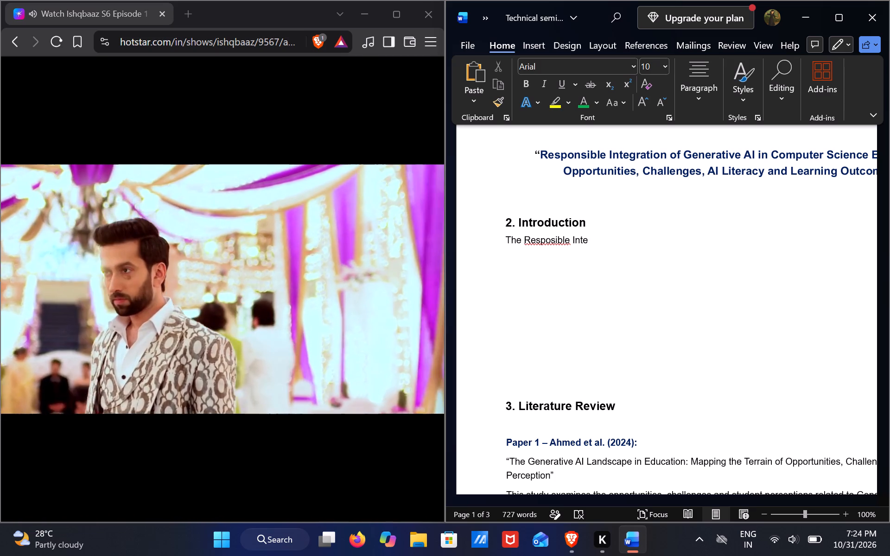
text(grat)
text(ion)
key(space)
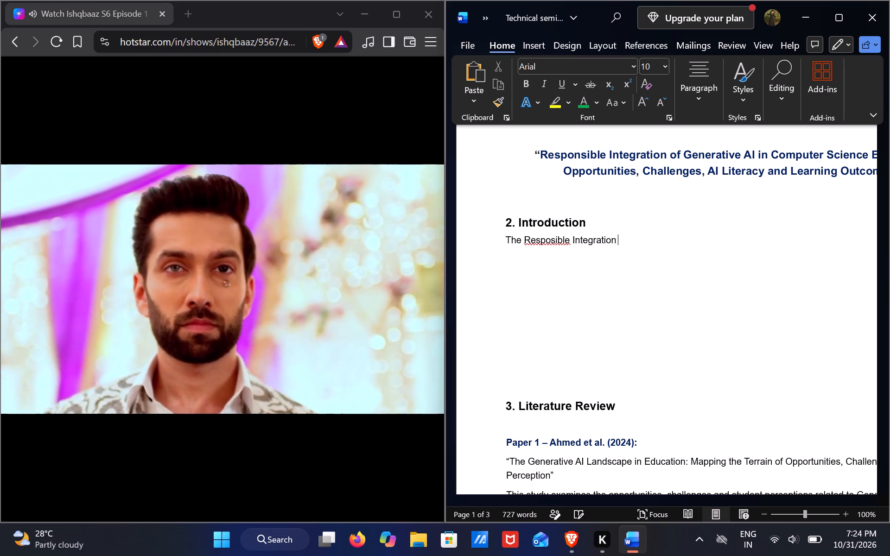
Continue the Introduction sentence after "Integration" with the words "Of Generative Ai In".
text(Of)
key(space)
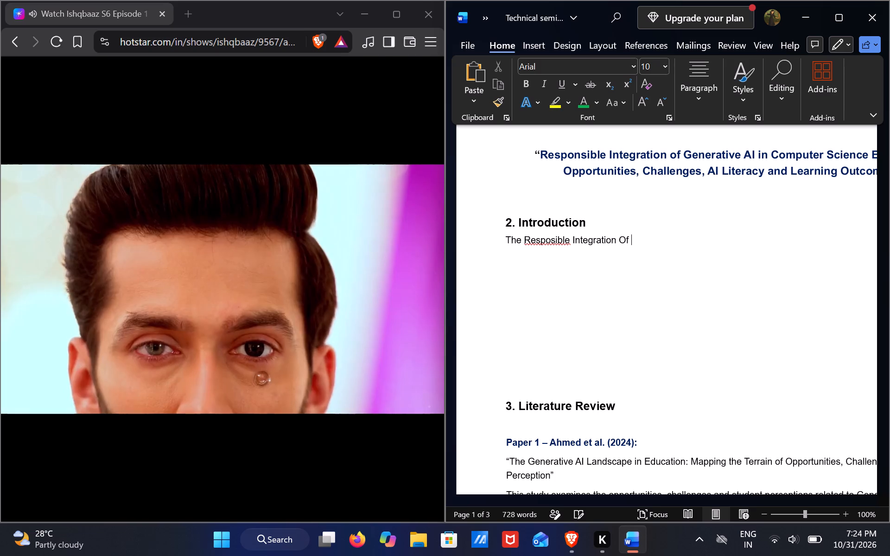
text(Geners)
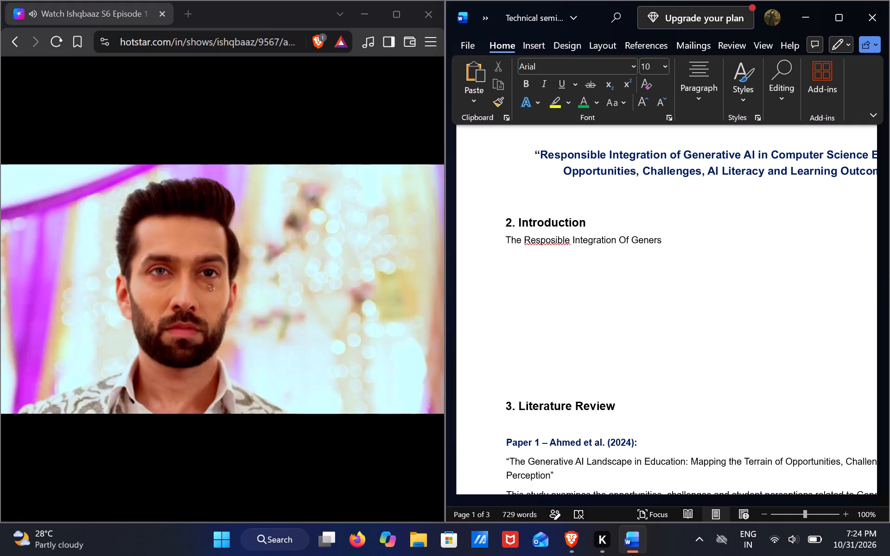
key(BackSpace)
text(ative)
key(space)
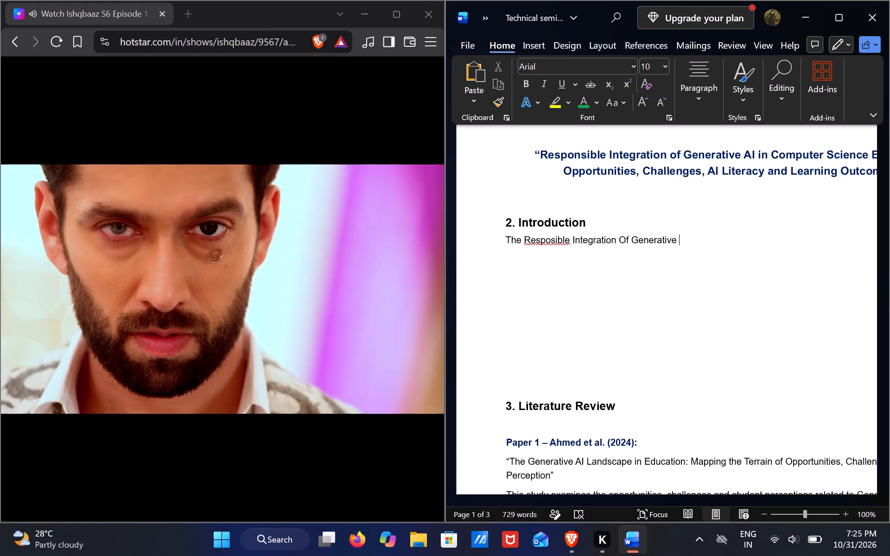
key(shift+a)
text(i i)
key(BackSpace)
text(In)
key(space)
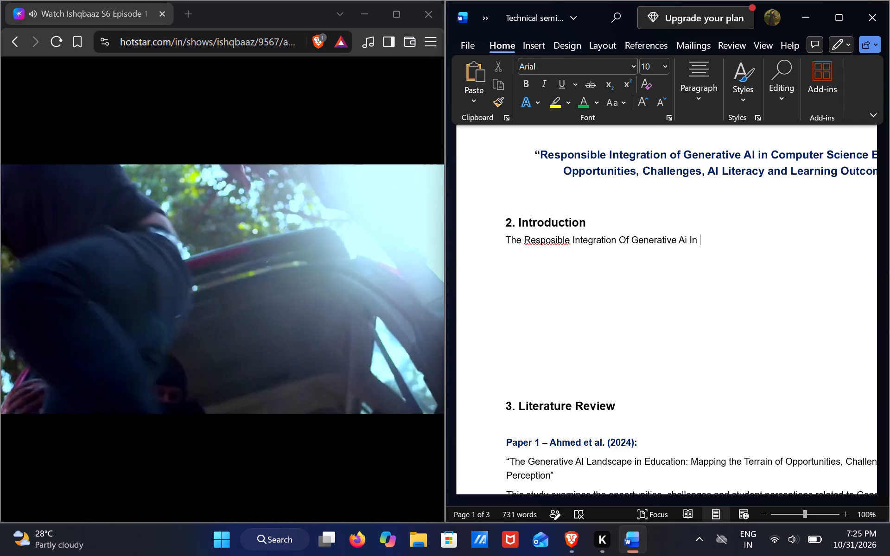
Add "Computer Science" to the end of the Introduction sentence, spelling "Science" correctly.
text(Computer)
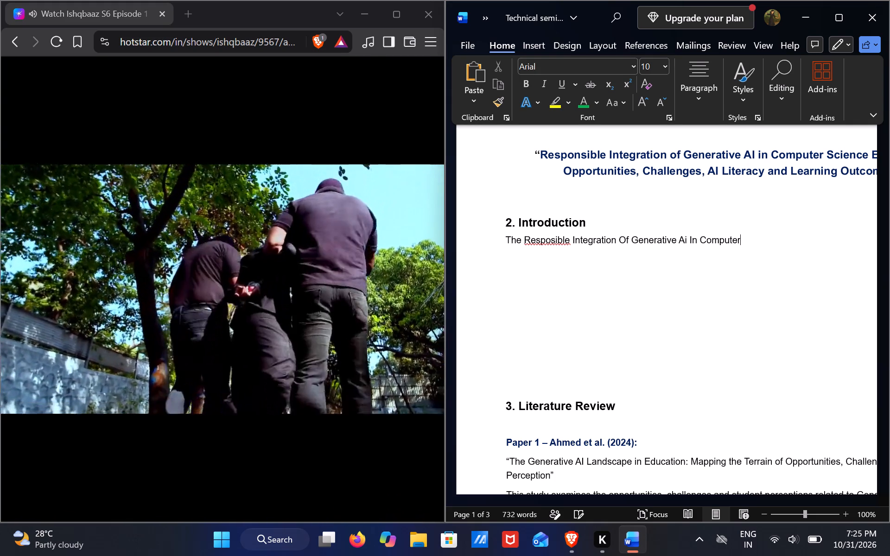
key(space)
text(Sci)
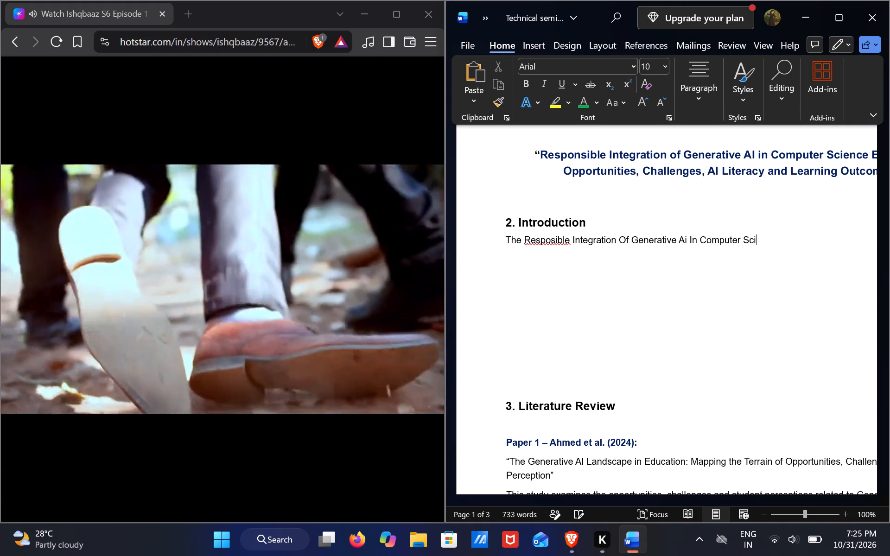
text(nce)
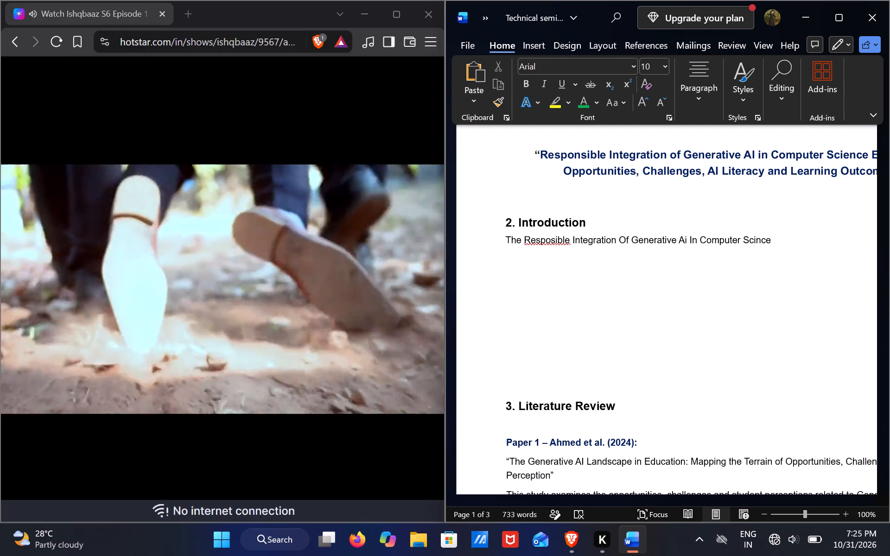
key(Left)
key(Left)
key(Left)
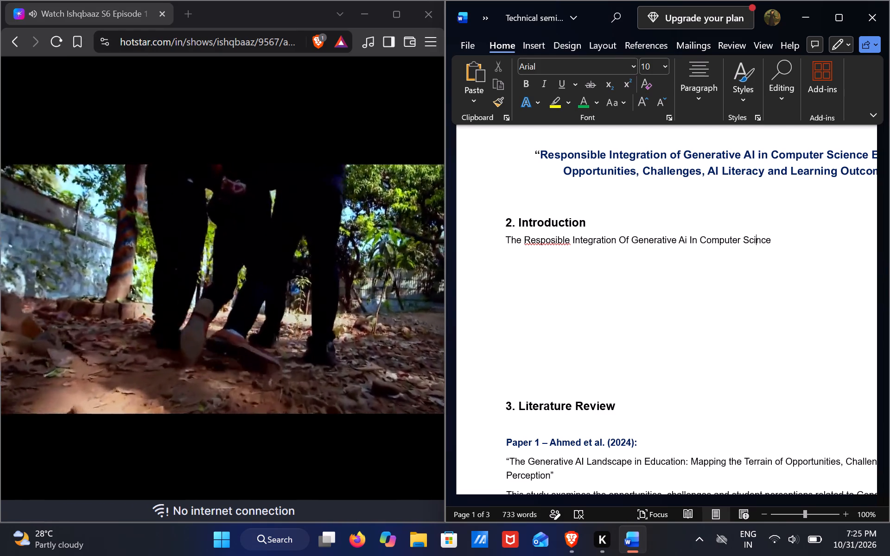
key(e)
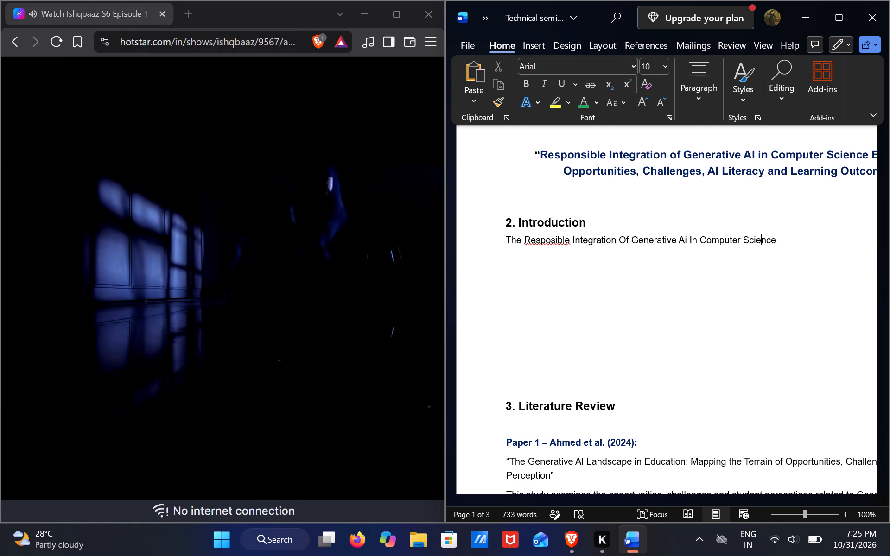
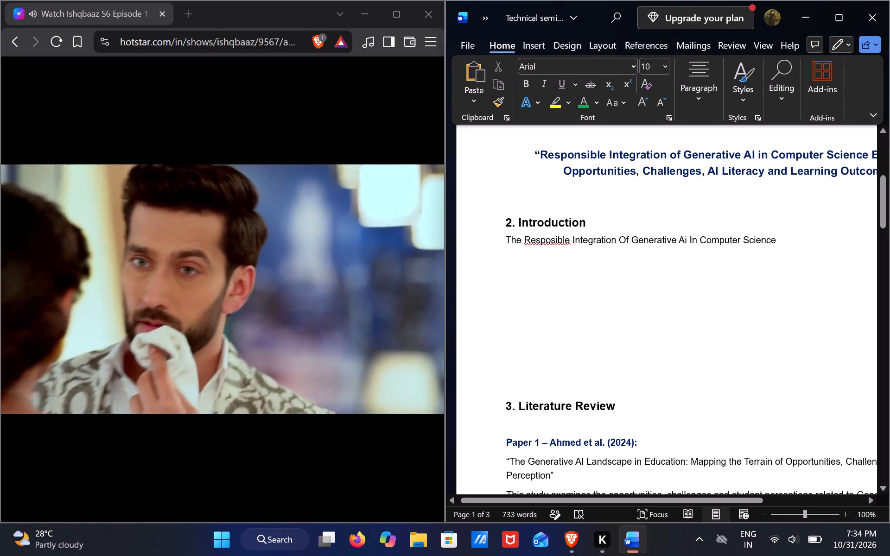
Add "Education" after "Computer Science" in the Introduction sentence and remove one empty line below it.
click(800, 246)
key(space)
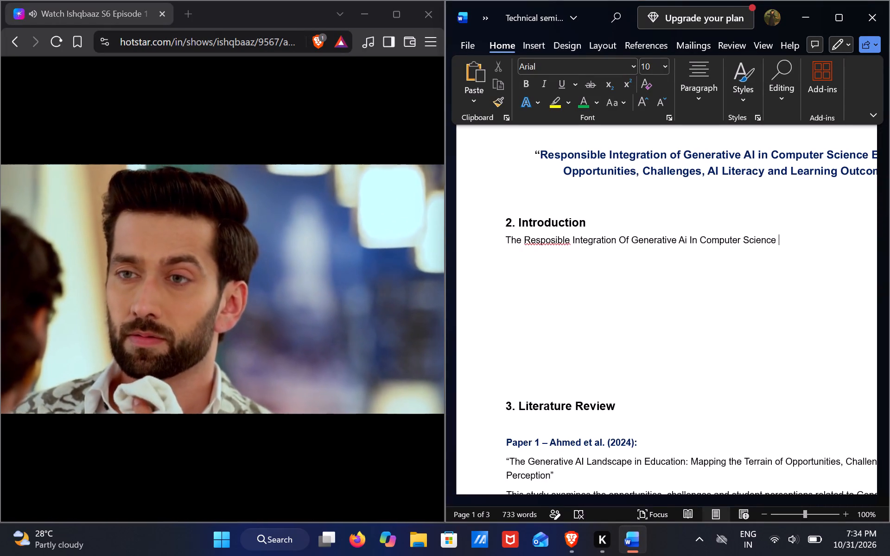
text(Engi)
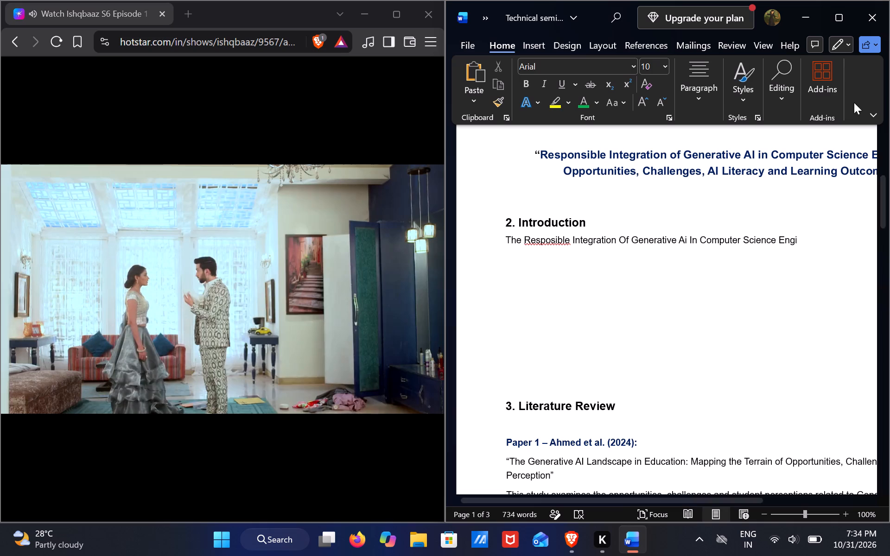
scroll(782, 168, up, 1)
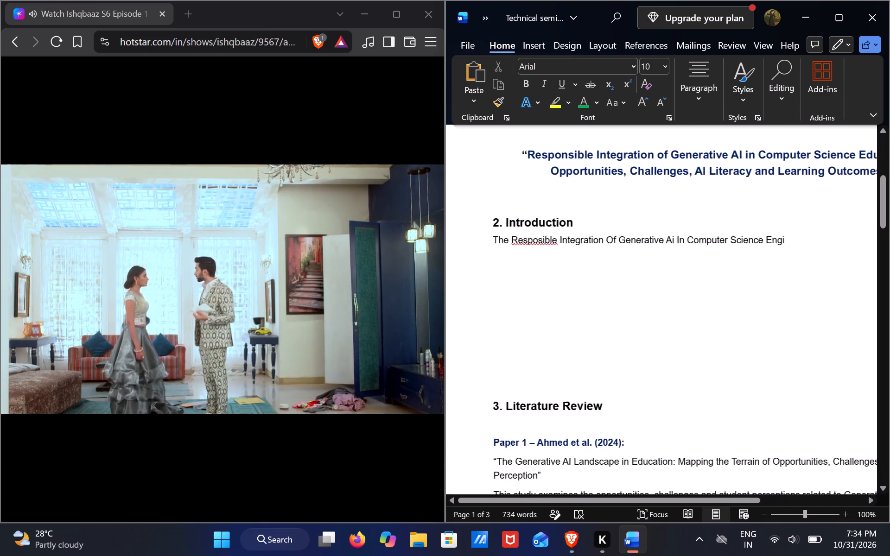
scroll(782, 168, up, 1)
click(812, 239)
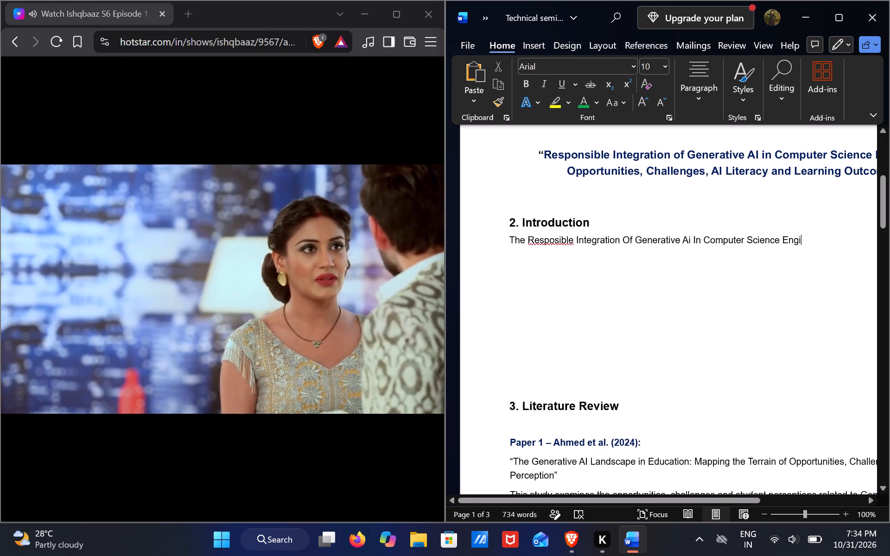
key(BackSpace)
key(BackSpace)
key(Delete)
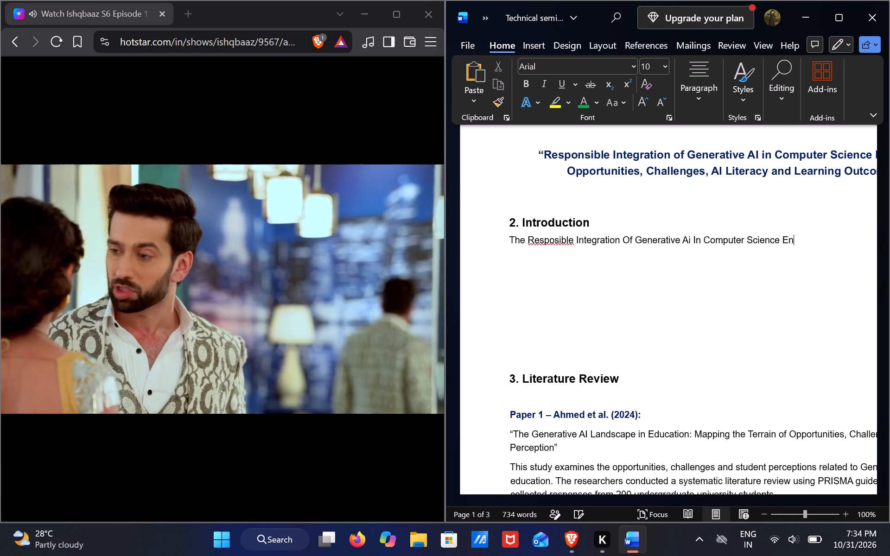
key(BackSpace)
scroll(812, 239, left, 1)
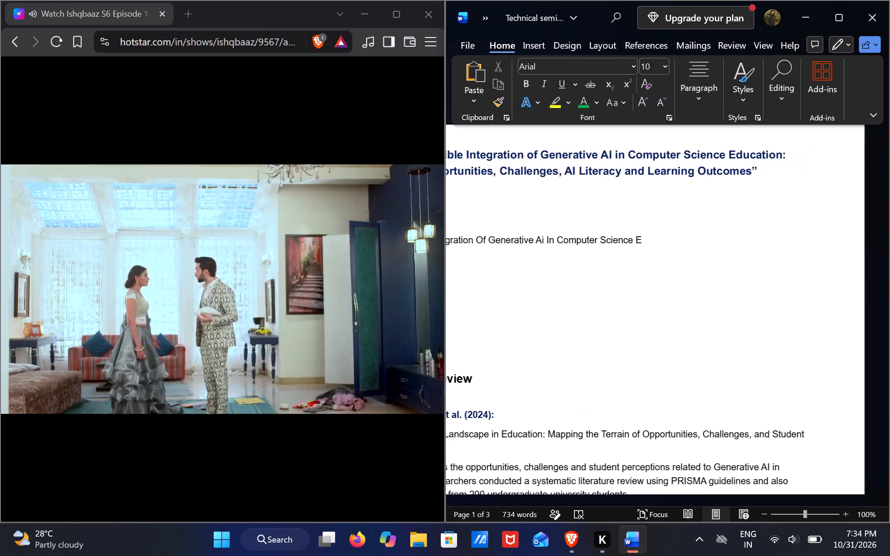
scroll(812, 239, left, 1)
text(ducatin)
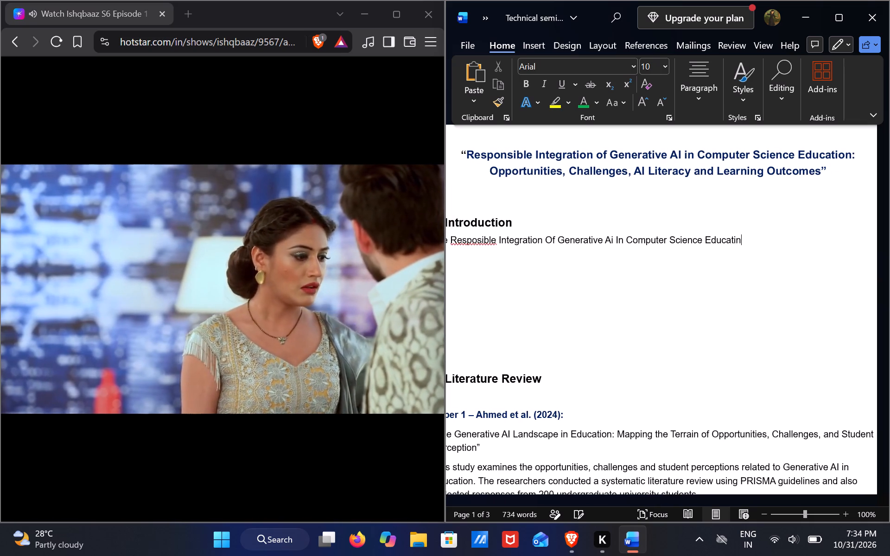
key(BackSpace)
text(on)
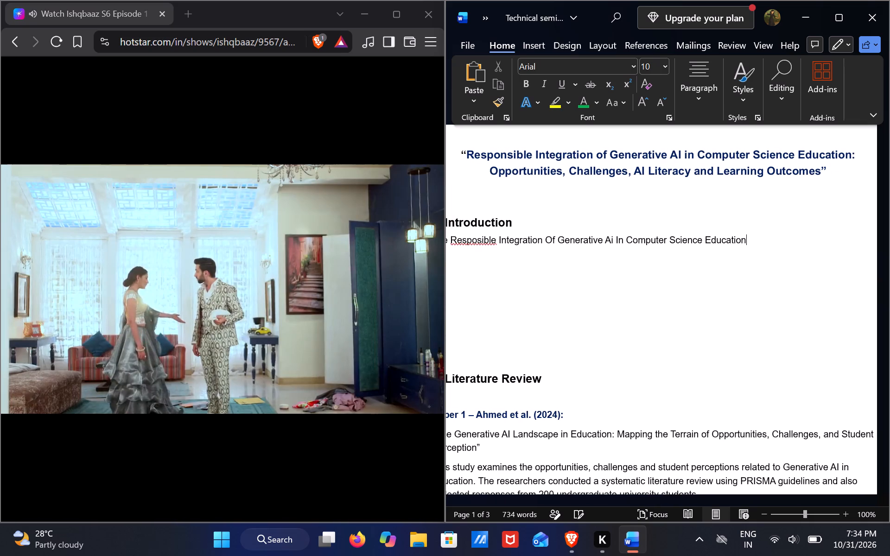
Continue the Introduction sentence after "Education" with the words "Opportunities, Challenges".
scroll(812, 239, right, 1)
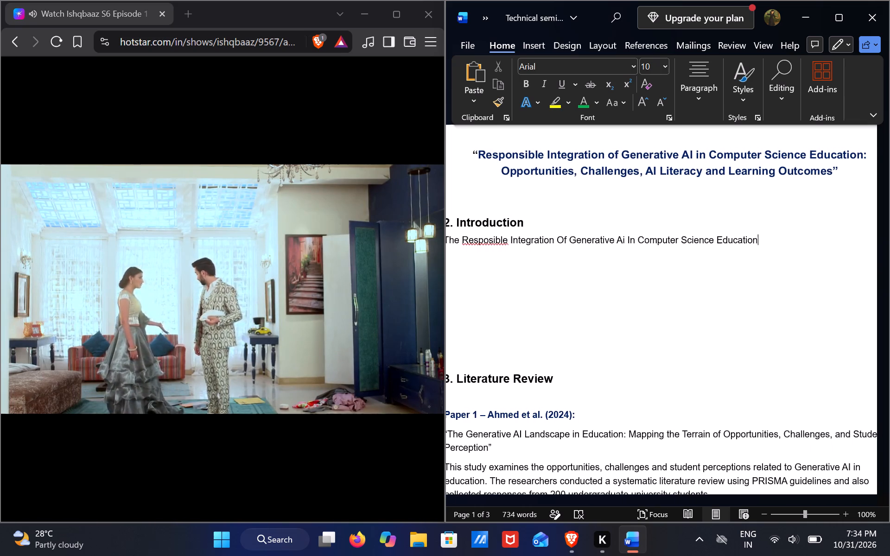
key(space)
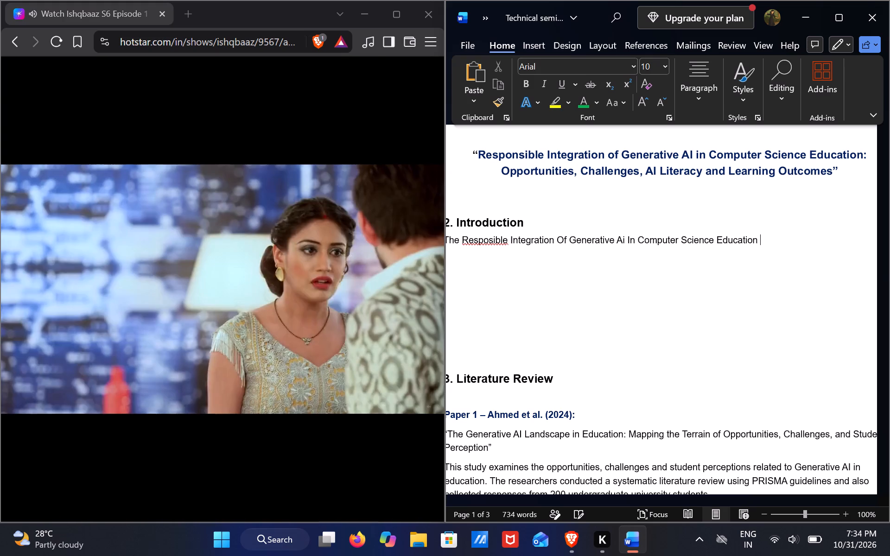
text(Oppor)
text(tunities)
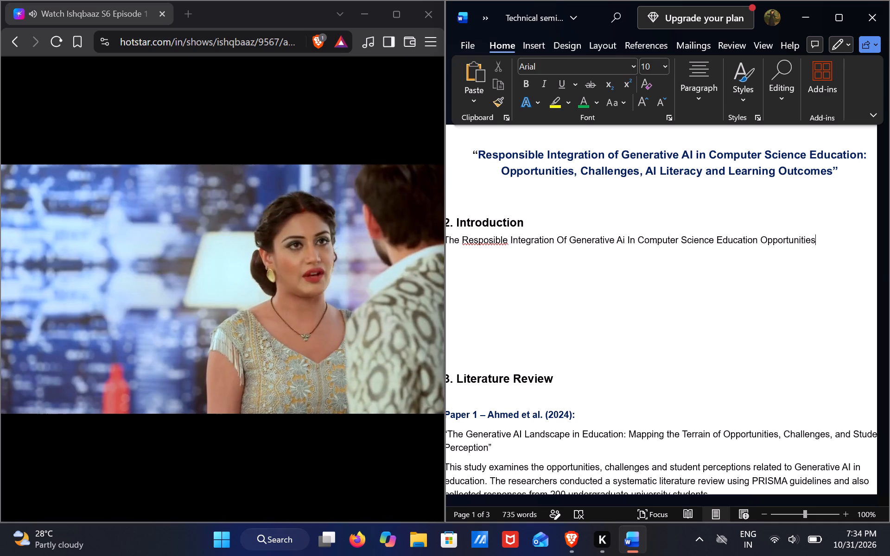
text(,)
key(space)
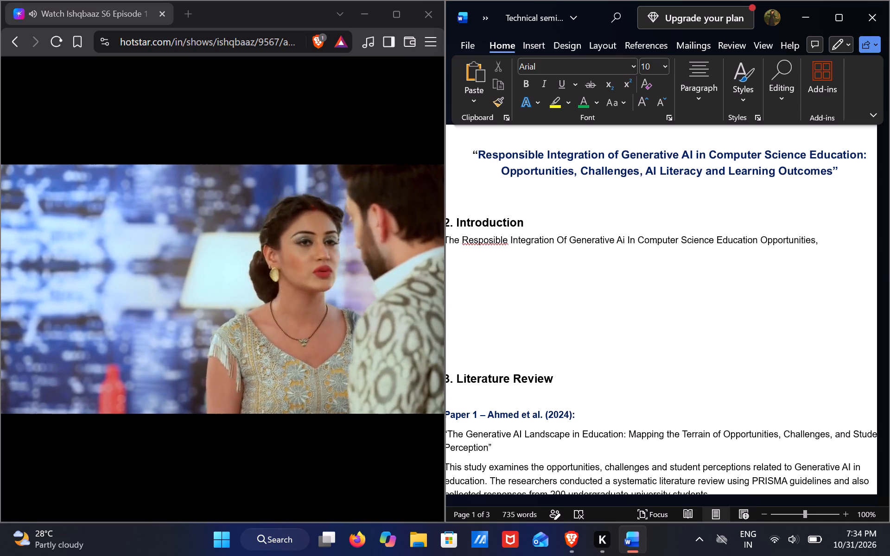
key(shift+c)
text(ha)
text(ll)
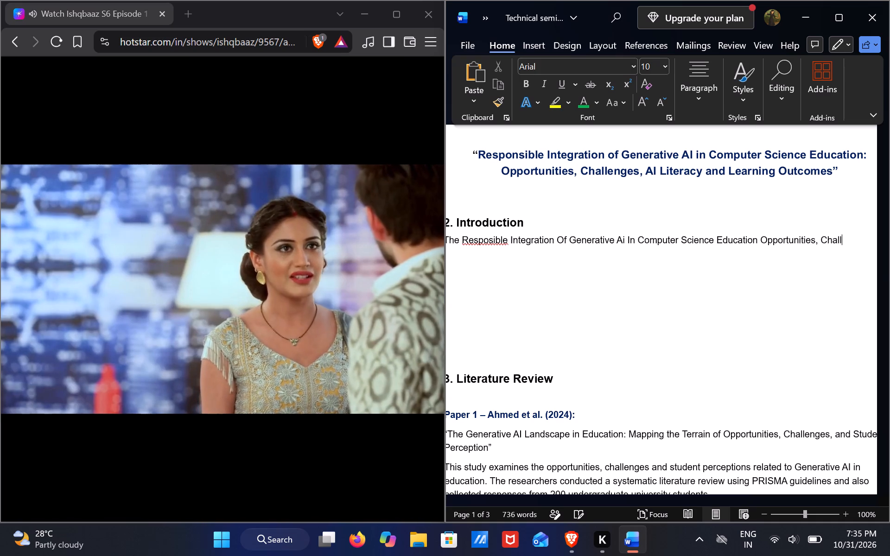
text(enges)
key(space)
key(BackSpace)
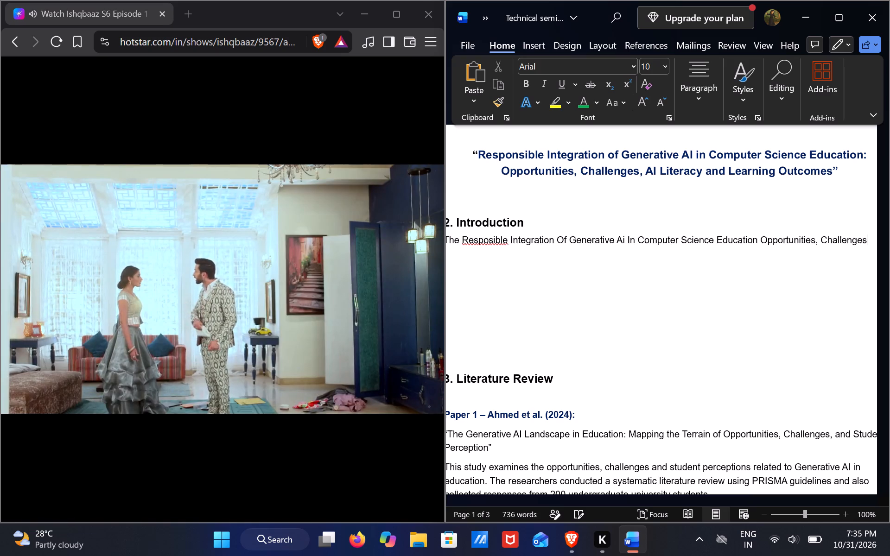
Extend the Introduction sentence after "Challenges" with a comma and the words "Ai Literacy".
text(, a)
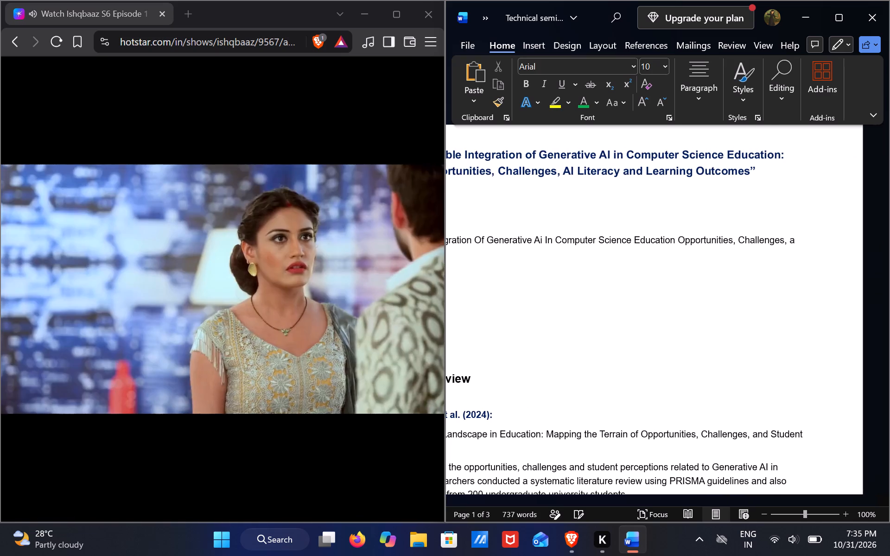
key(BackSpace)
key(shift+a)
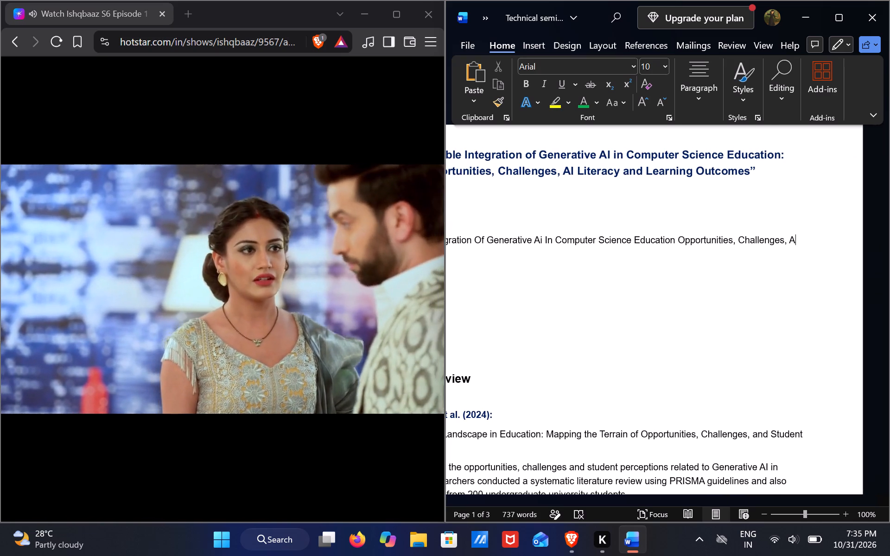
key(i)
key(space)
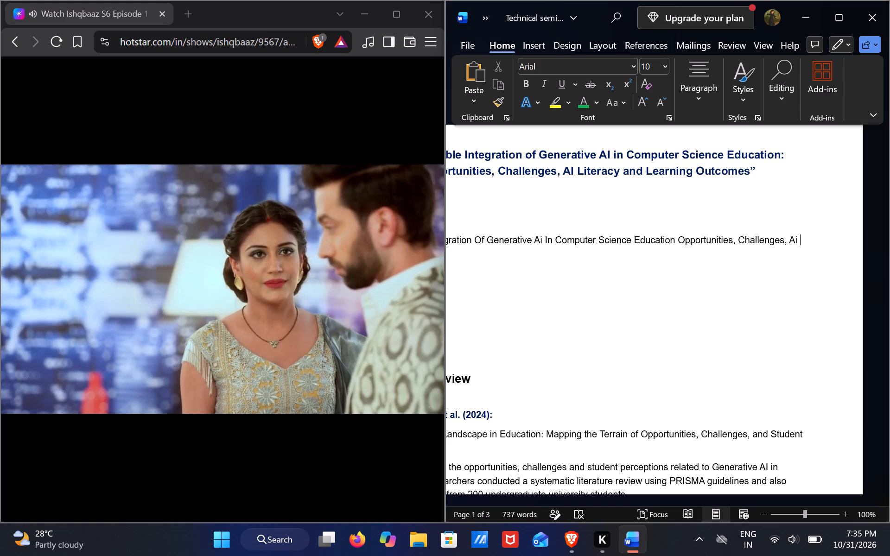
text(Lite)
key(r)
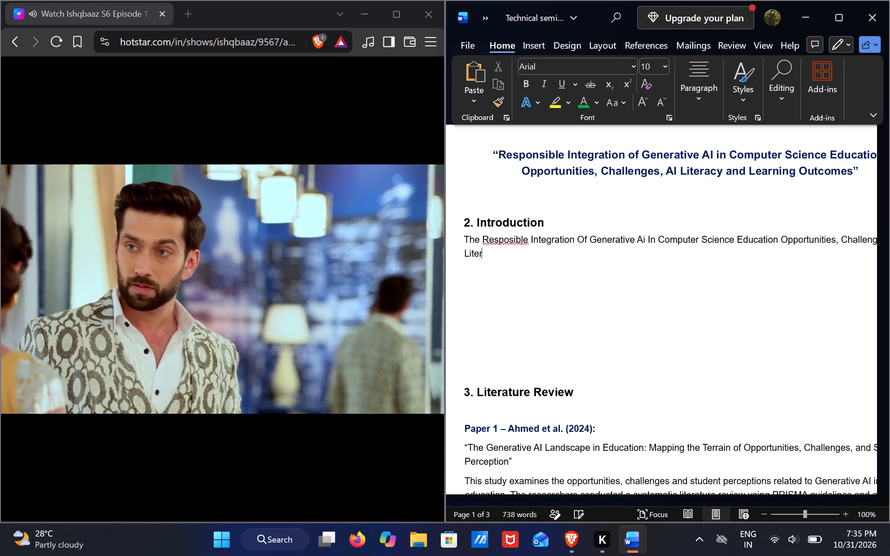
text(acy)
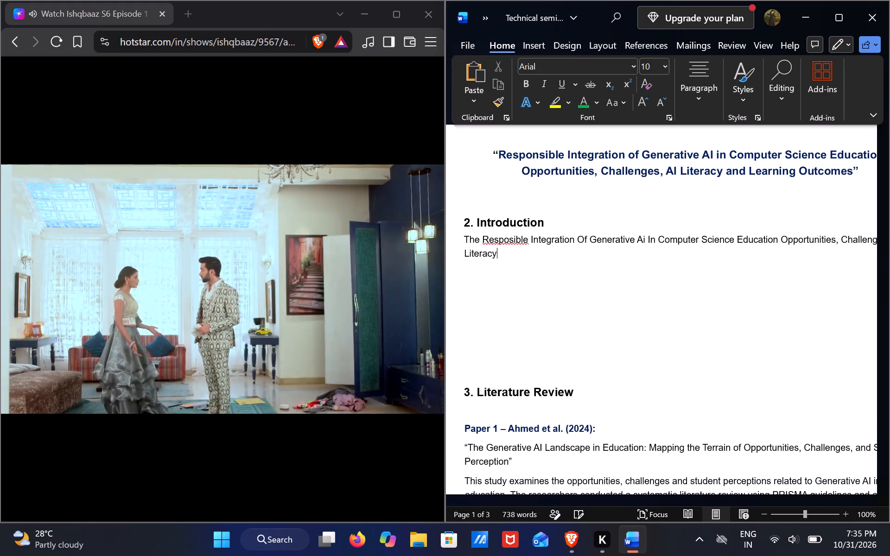
Add "and learning outcomes" in lower case after "Literacy" in the Introduction sentence.
key(space)
text(and)
key(space)
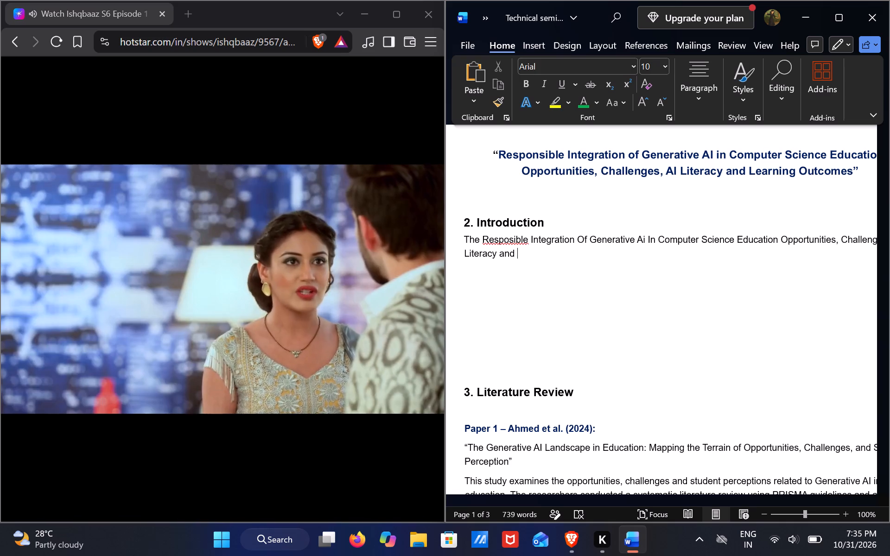
text(learning)
key(space)
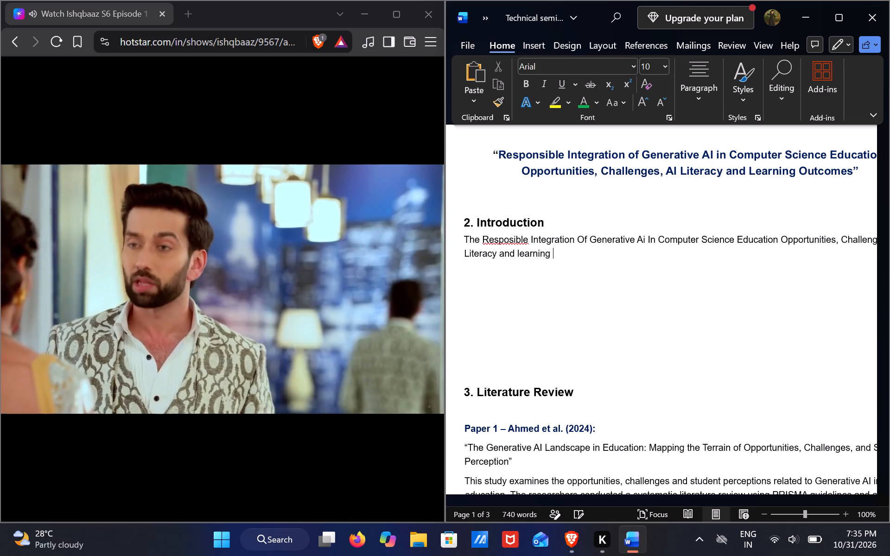
text(outcomes)
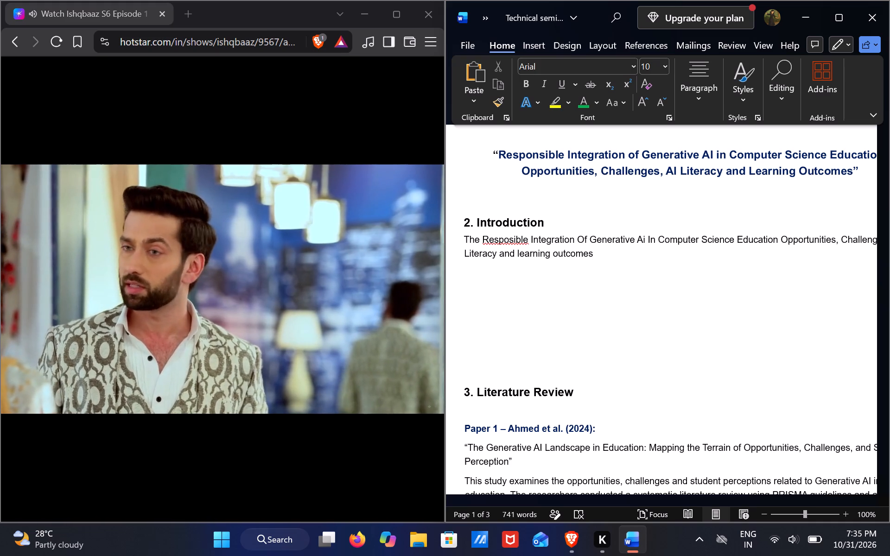